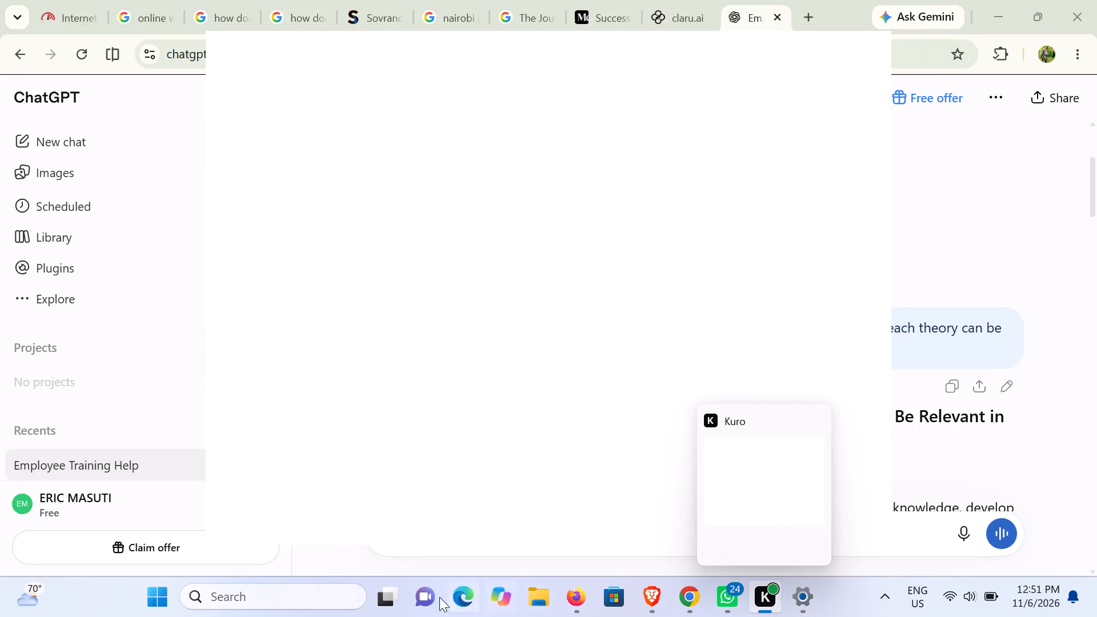
# Switch to Chrome and review the start of the ChatGPT answer on learning theories in training and development.
pyautogui.click(707, 597)
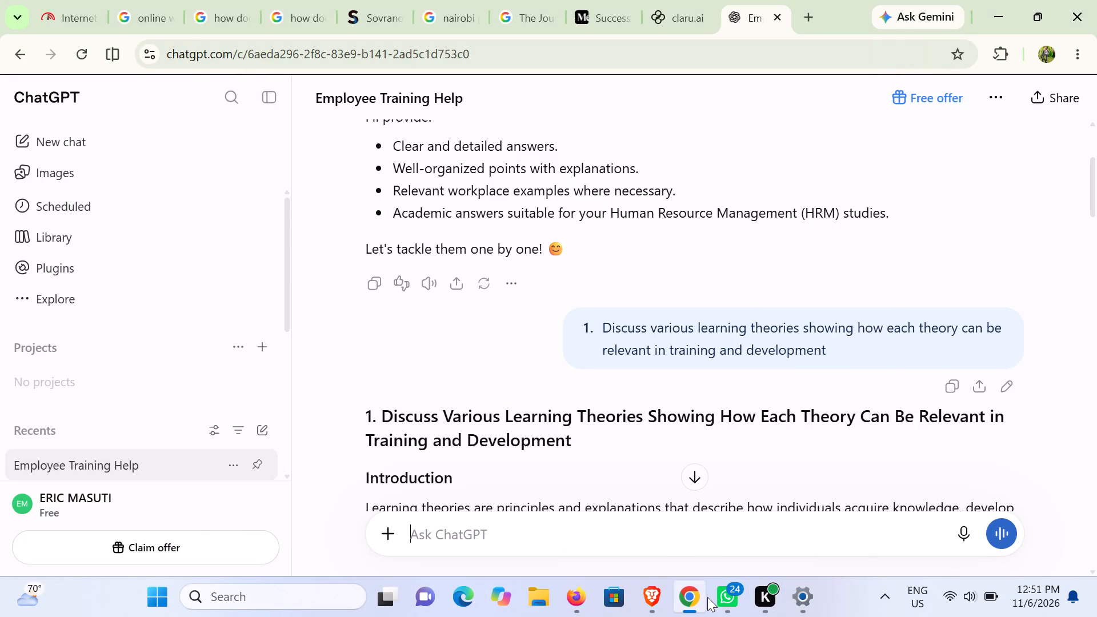
pyautogui.scroll(-3, 583, 348)
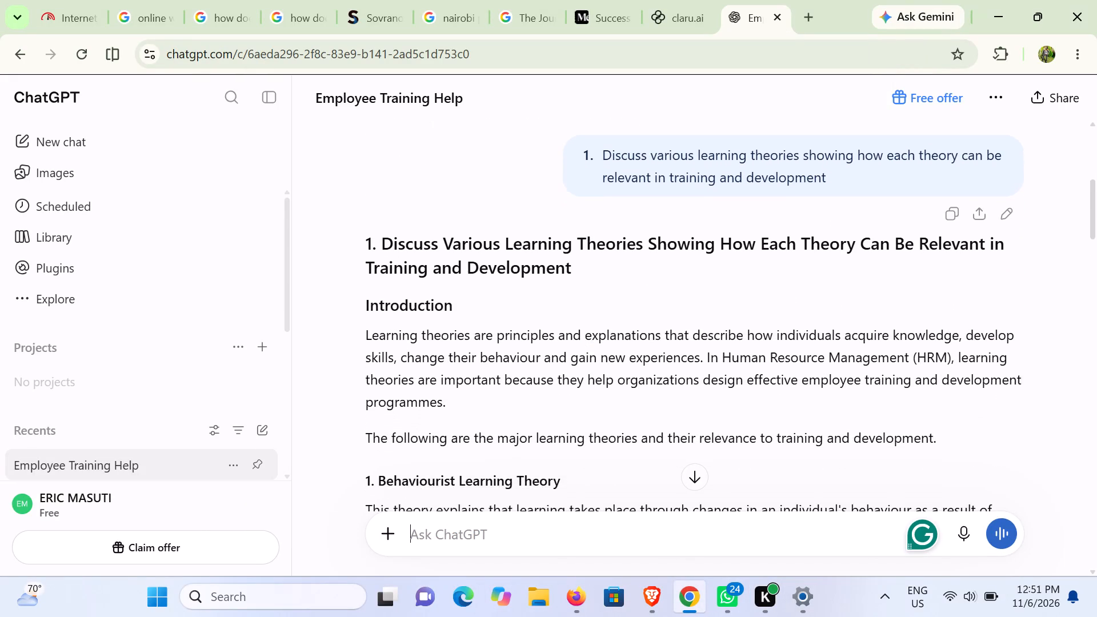
pyautogui.scroll(-1, 583, 348)
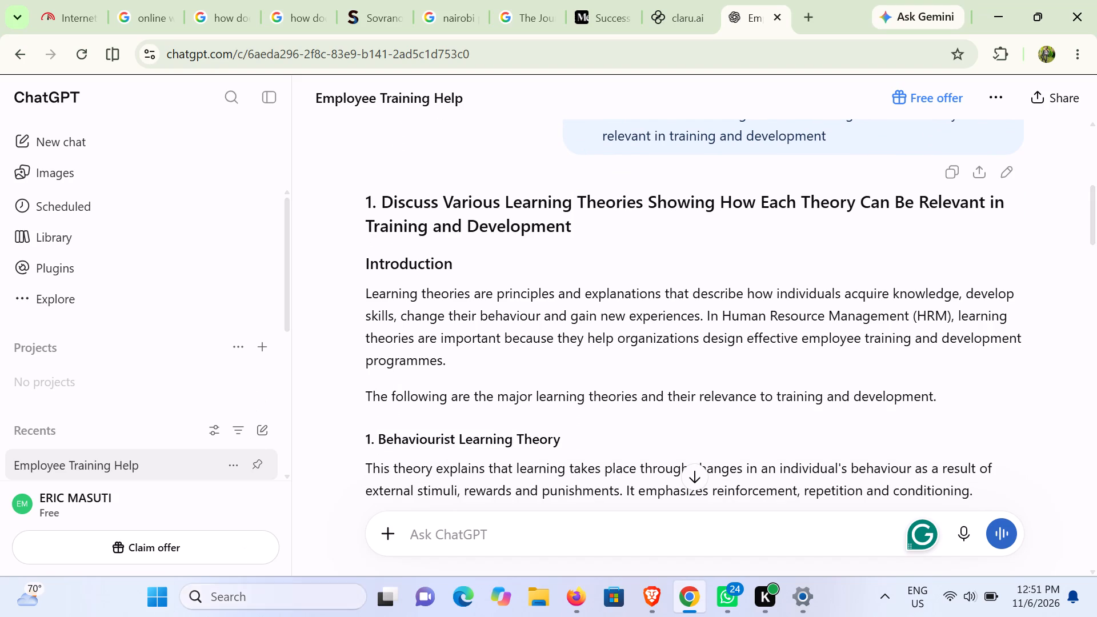
# Launch Word and create a new blank document.
pyautogui.click(144, 610)
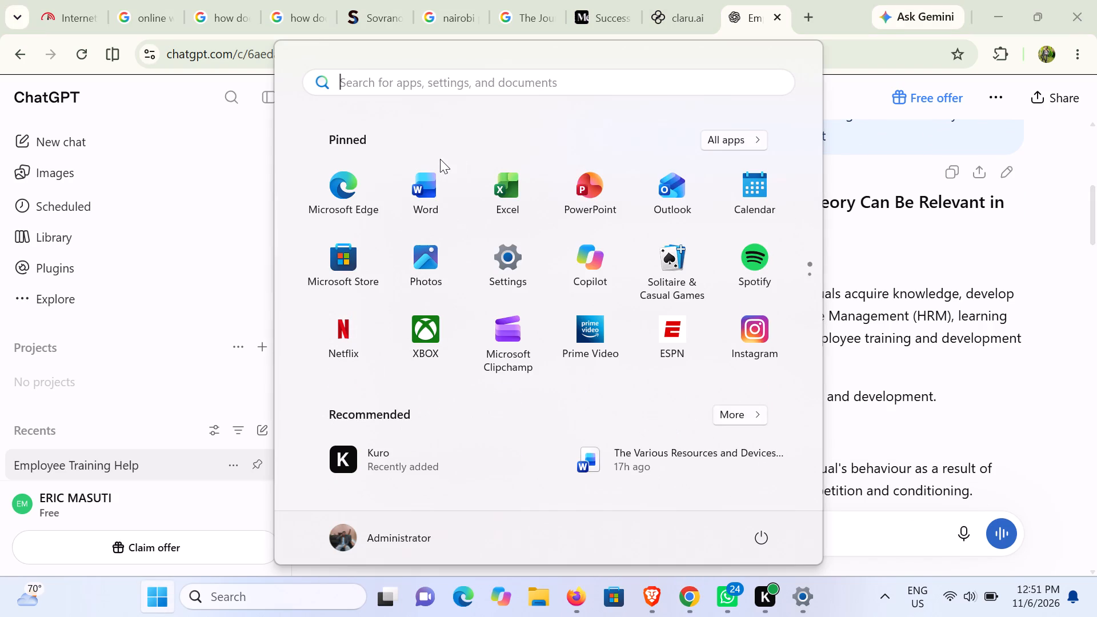
pyautogui.click(440, 159)
pyautogui.click(435, 170)
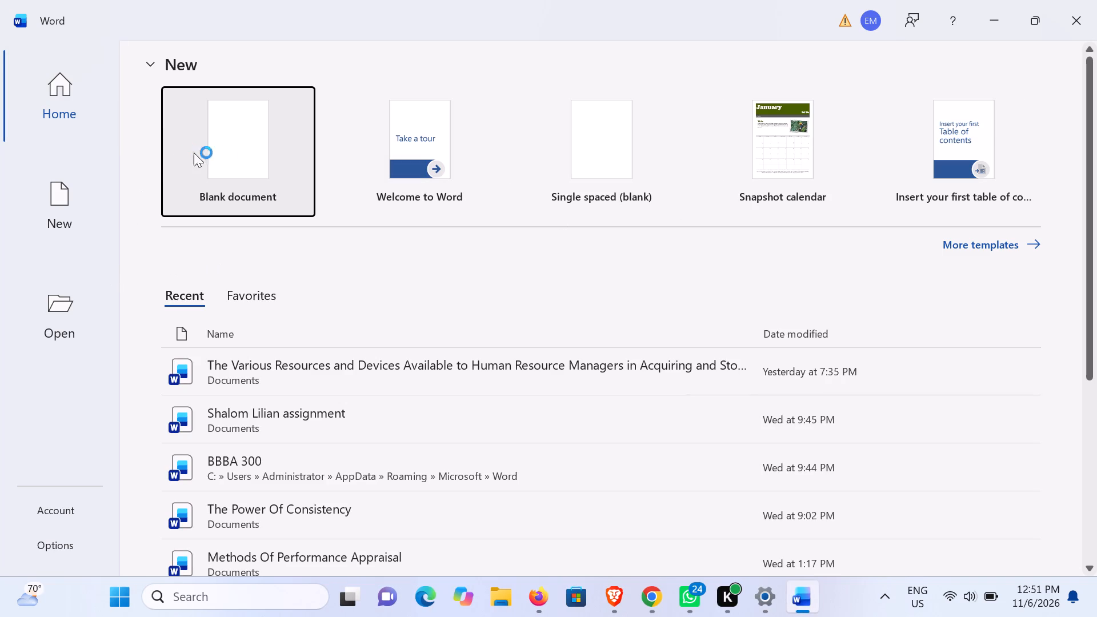
pyautogui.click(223, 159)
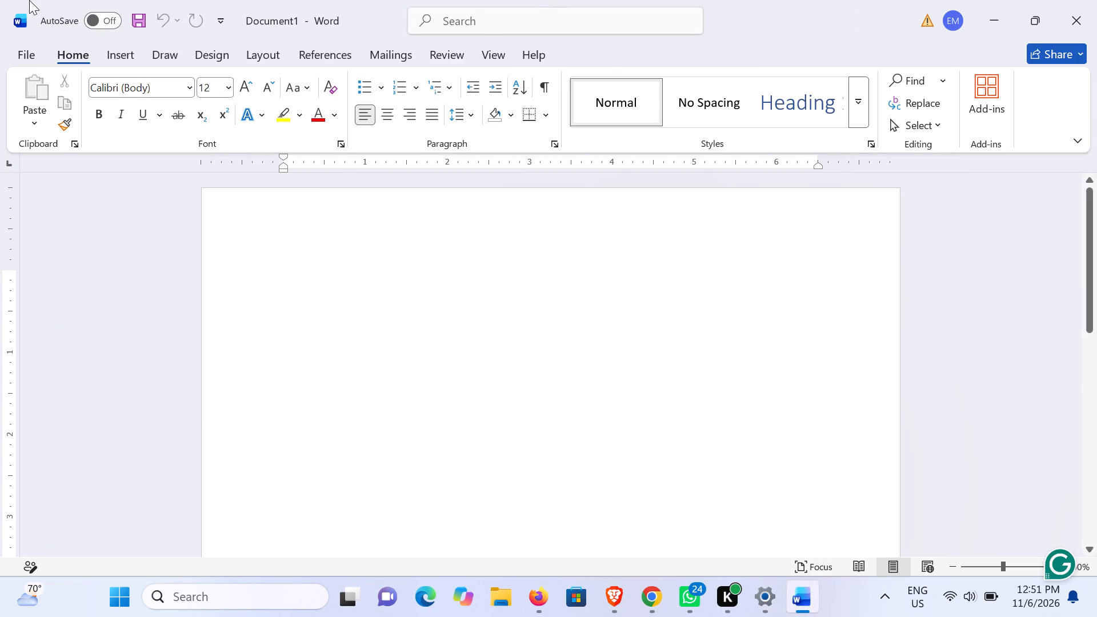
# Look through Word's list of recent documents down to the oldest entries.
pyautogui.click(31, 46)
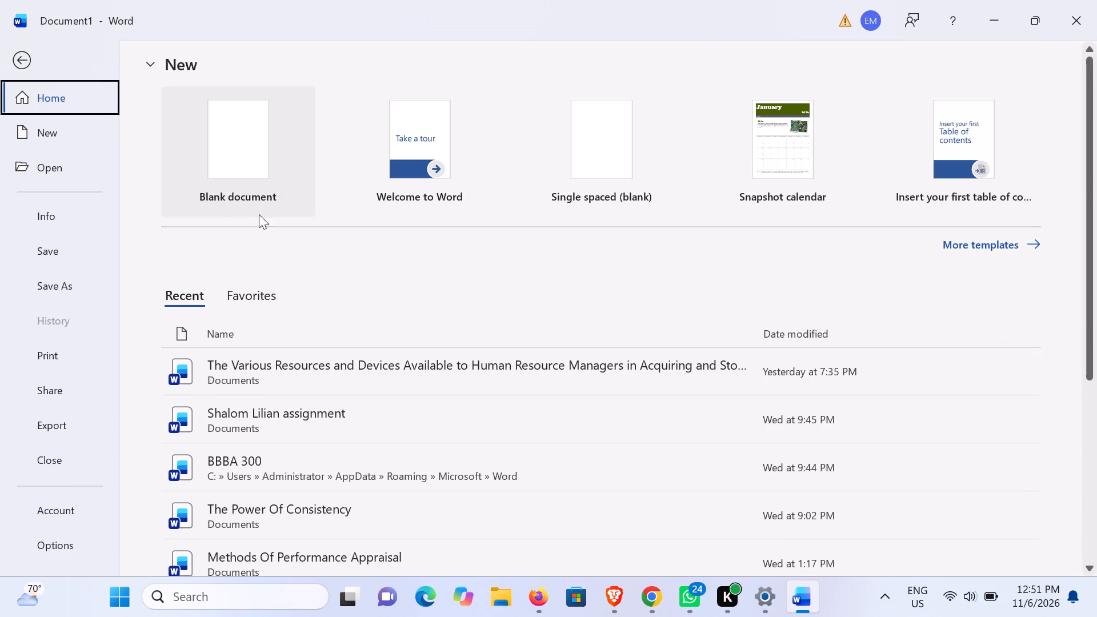
pyautogui.scroll(-1, 323, 402)
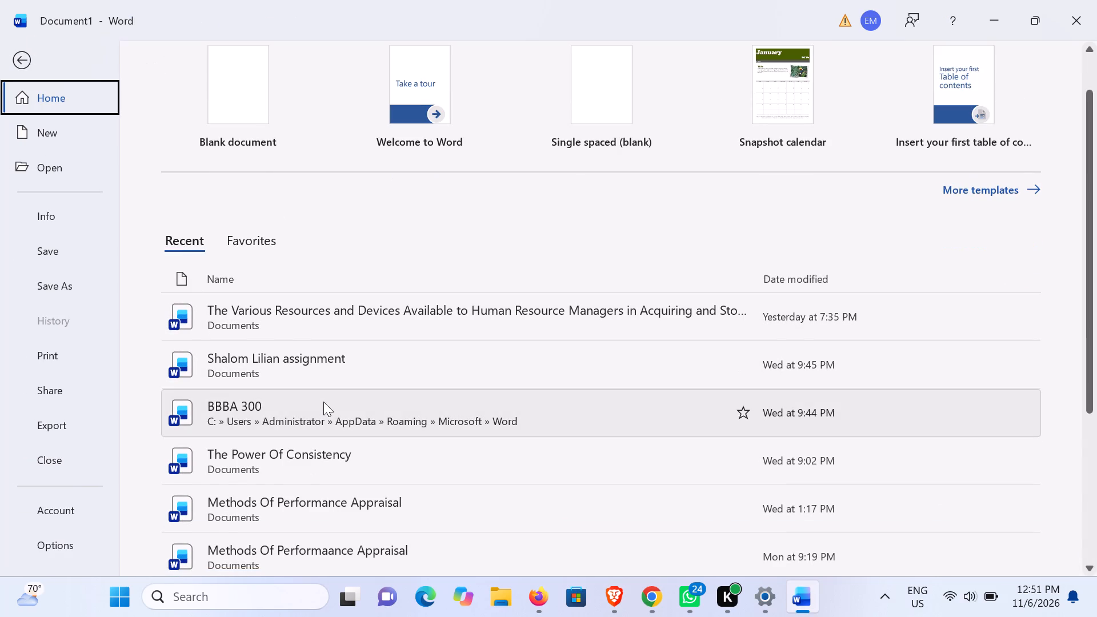
pyautogui.scroll(-2, 323, 402)
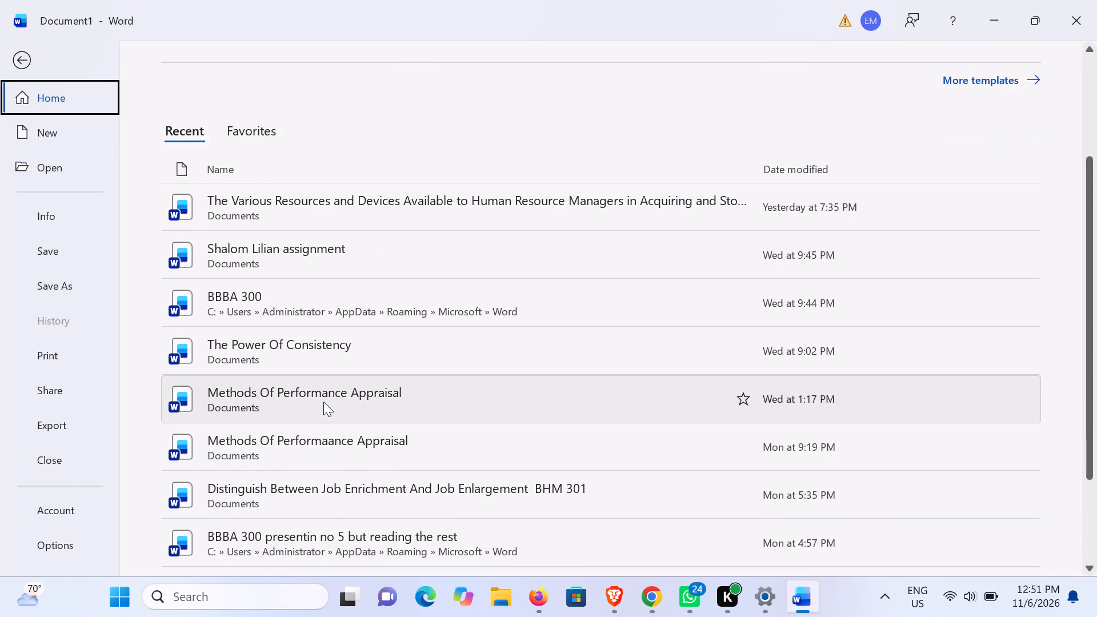
pyautogui.scroll(-1, 323, 402)
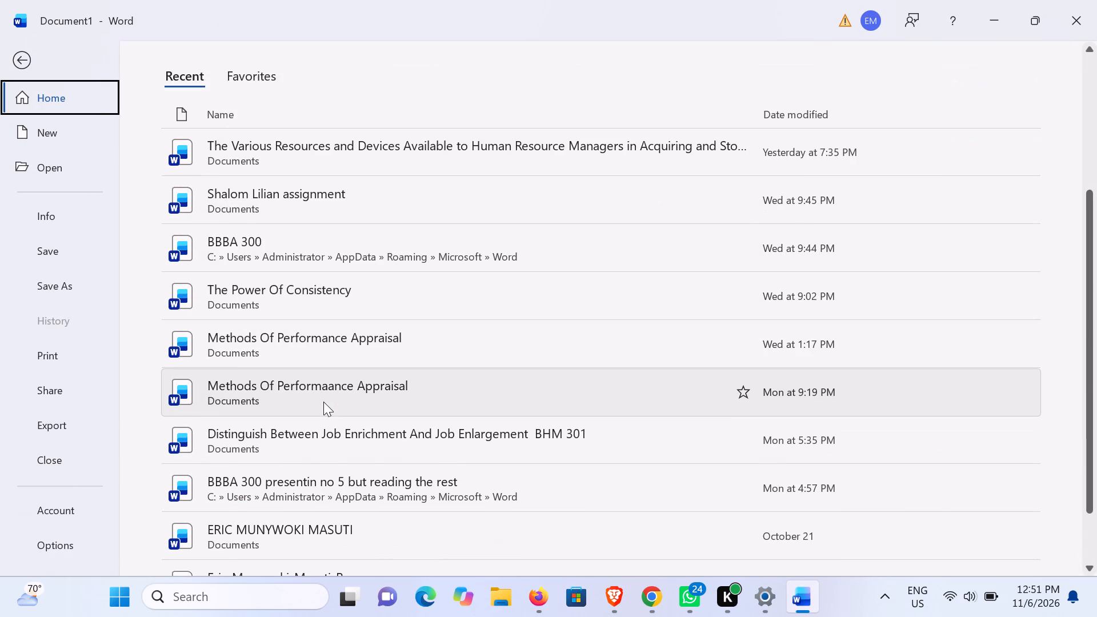
pyautogui.scroll(-4, 323, 402)
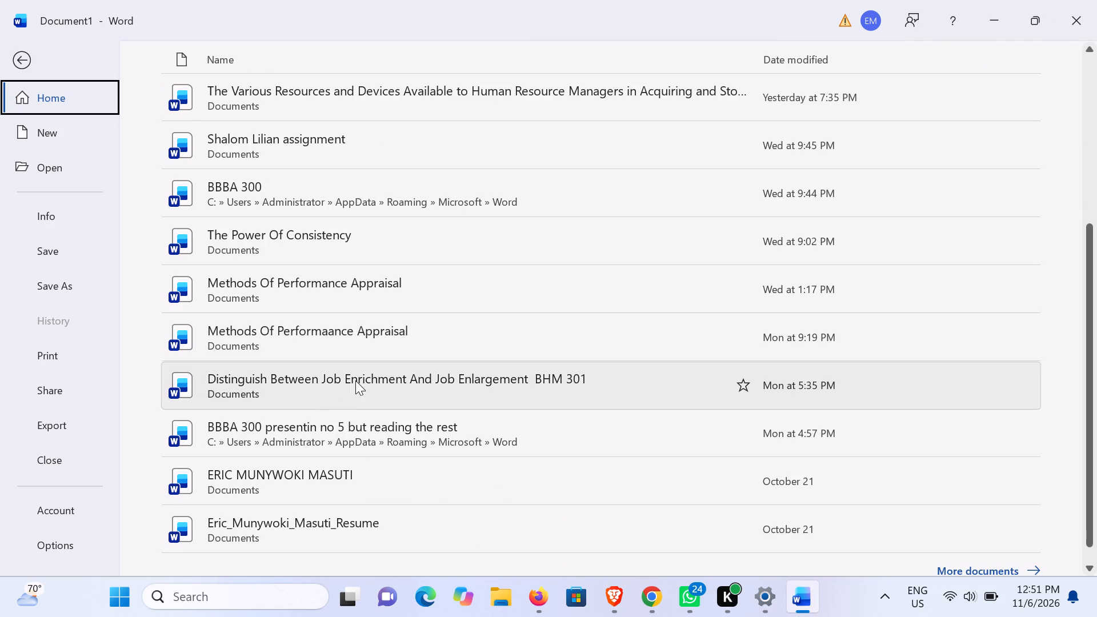
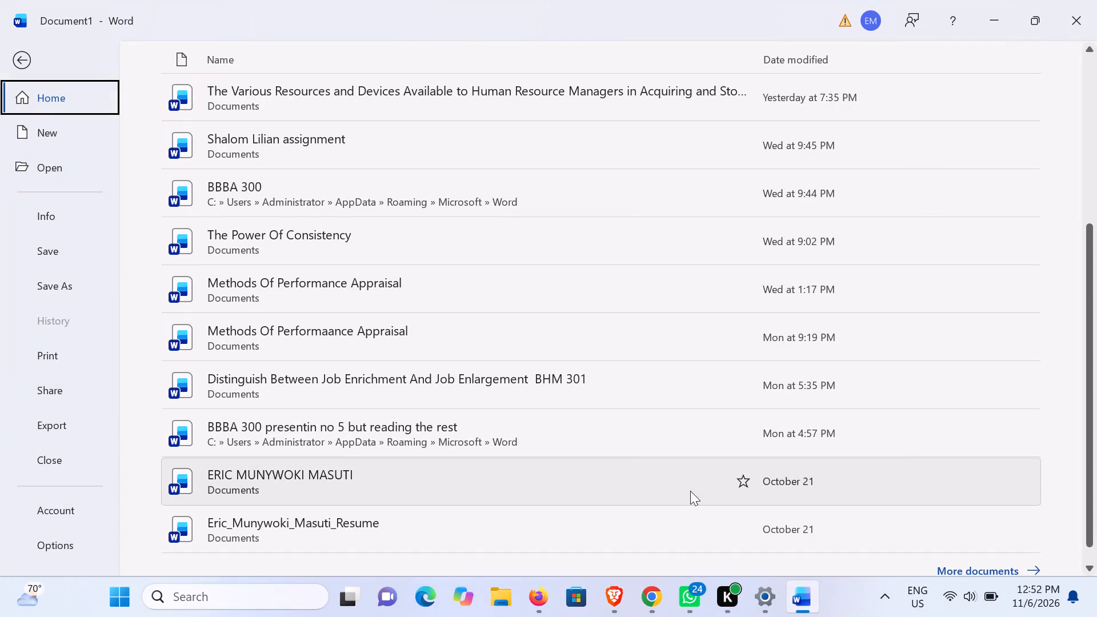
# Return to the blank document and add a Plain Number 3 page number at the top of the page, closing the header.
pyautogui.click(26, 57)
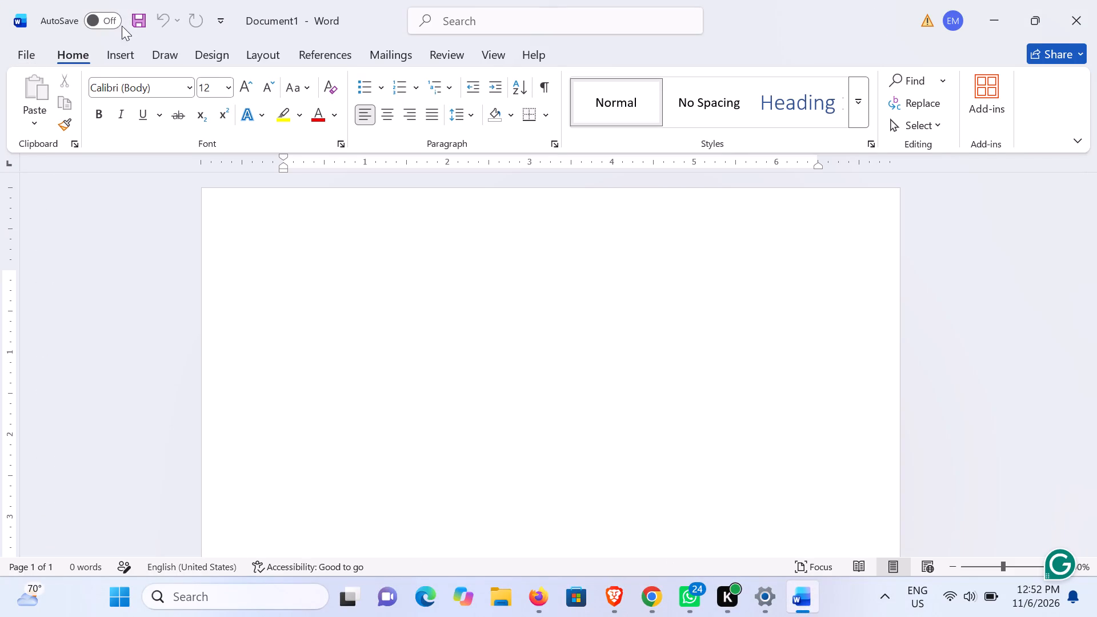
pyautogui.click(127, 46)
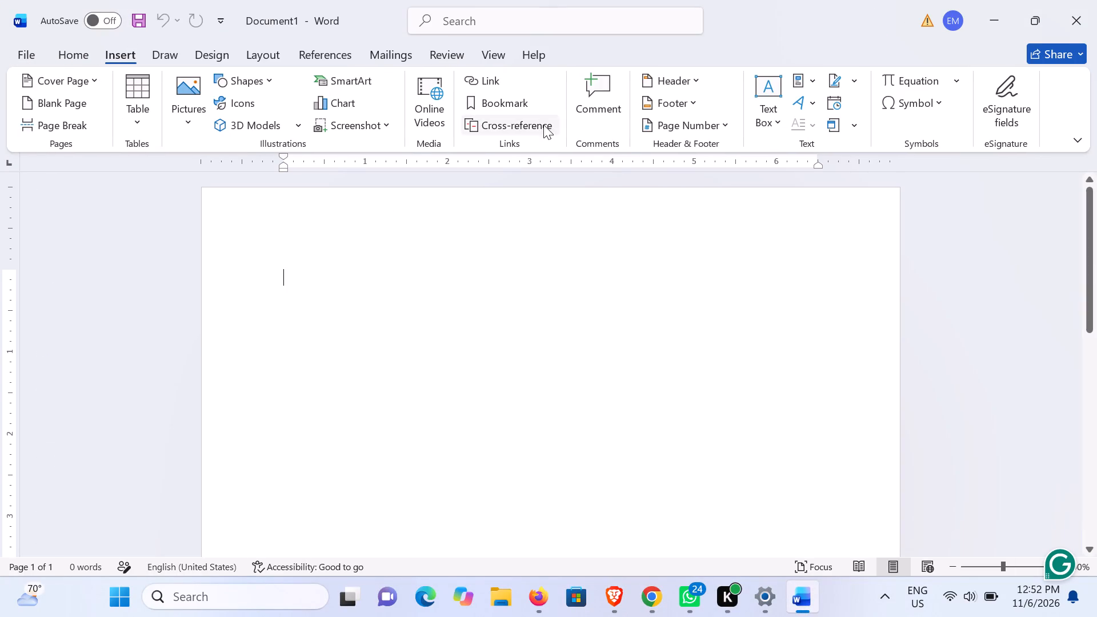
pyautogui.click(727, 121)
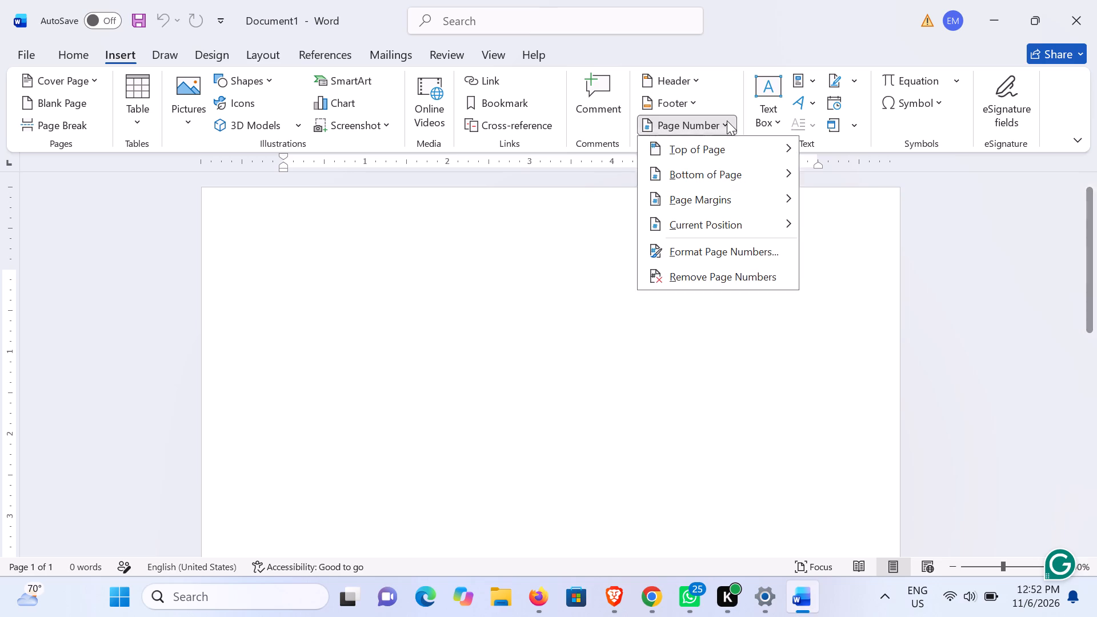
pyautogui.click(740, 151)
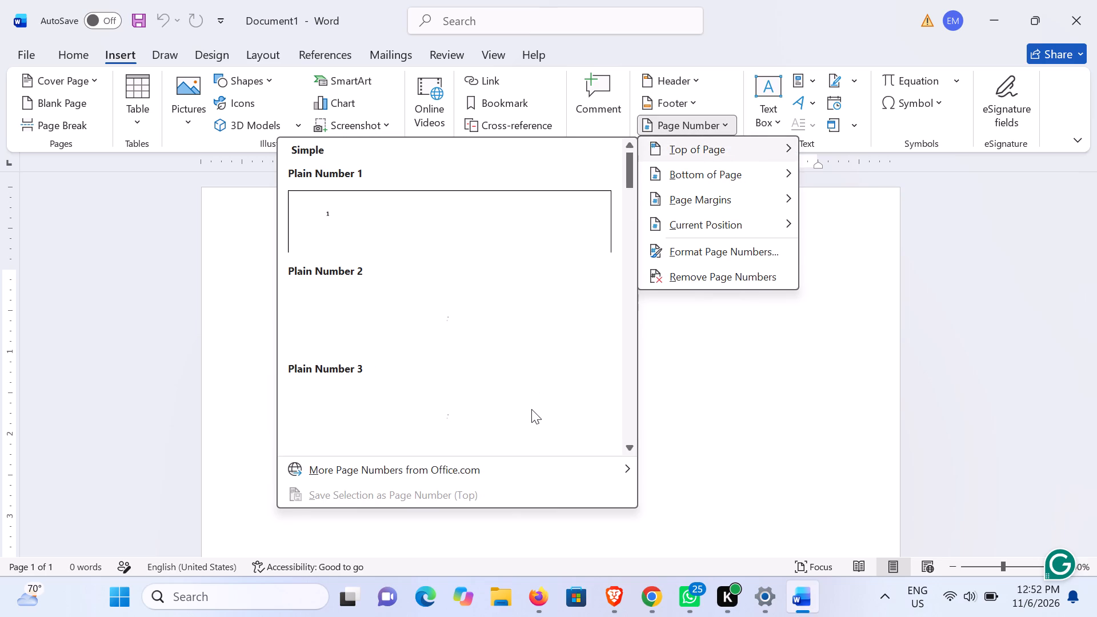
pyautogui.click(450, 428)
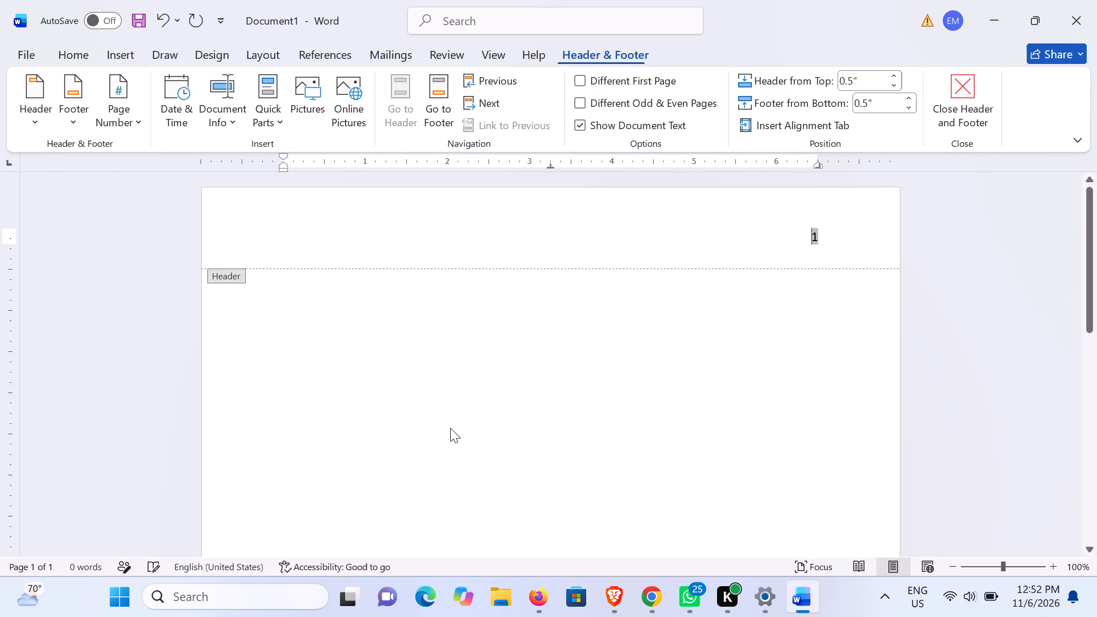
pyautogui.click(499, 482)
pyautogui.click(394, 418)
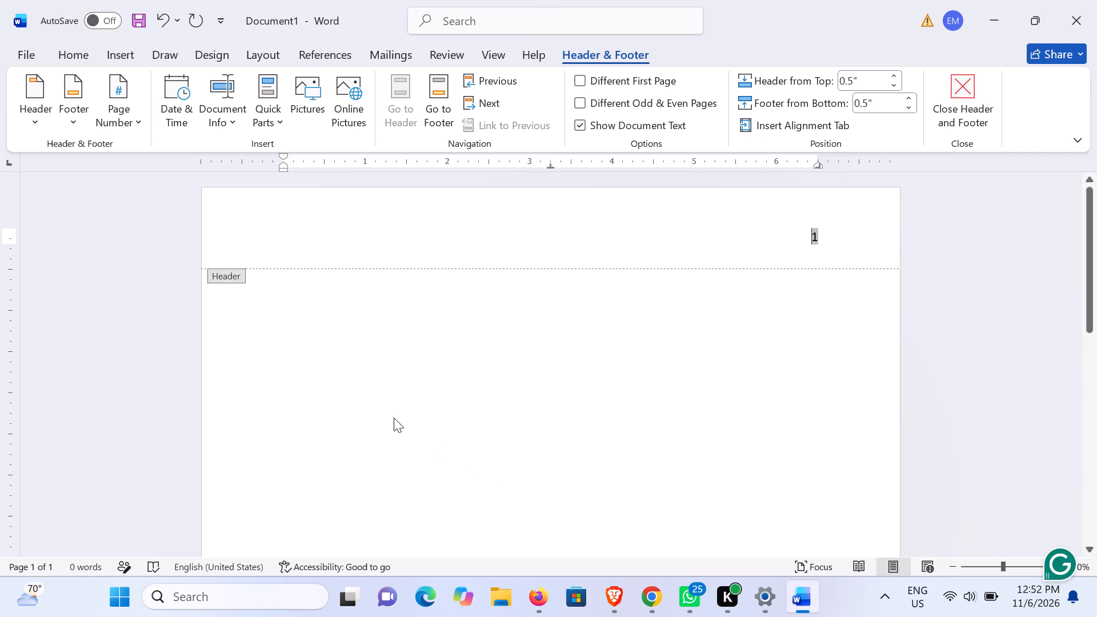
pyautogui.click(394, 418)
pyautogui.click(394, 418)
pyautogui.scroll(-1, 394, 418)
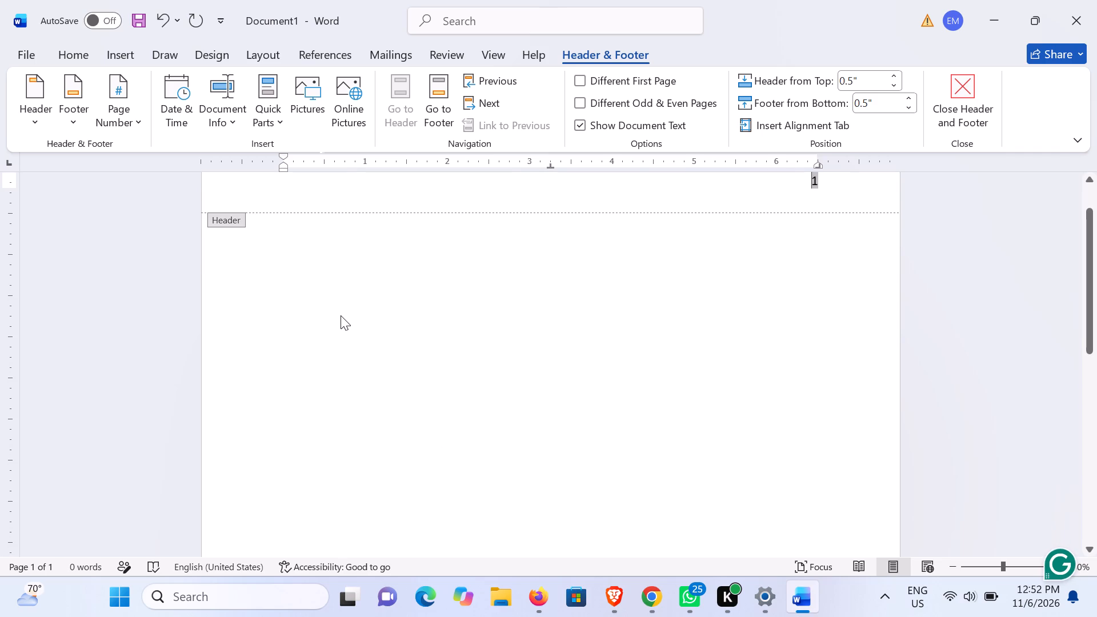
pyautogui.click(341, 315)
pyautogui.doubleClick(341, 315)
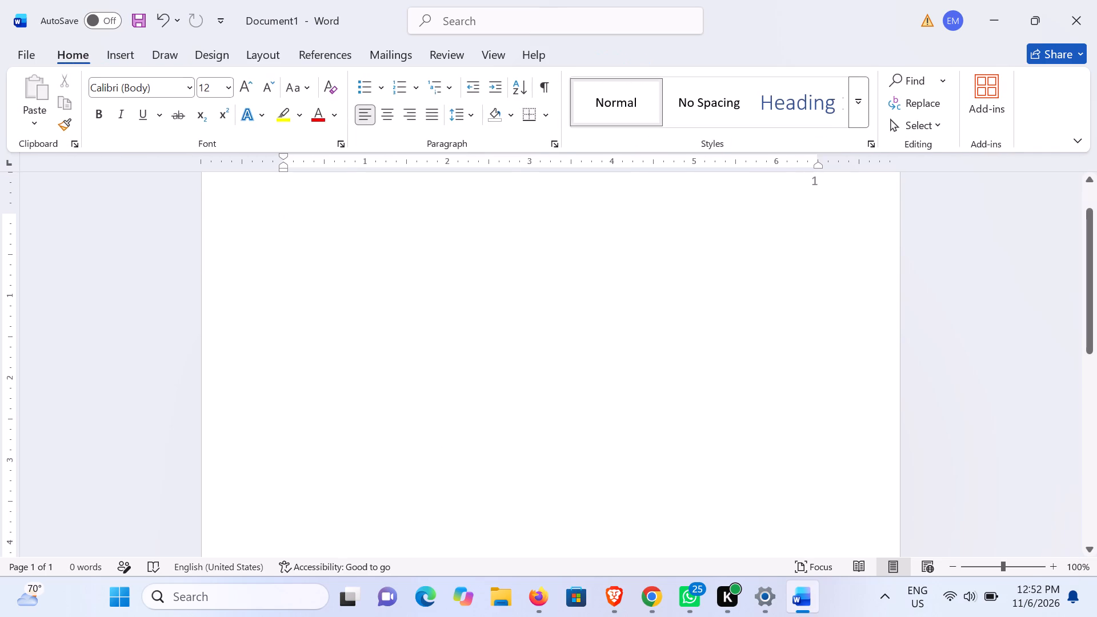
pyautogui.click(368, 256)
pyautogui.scroll(1, 368, 256)
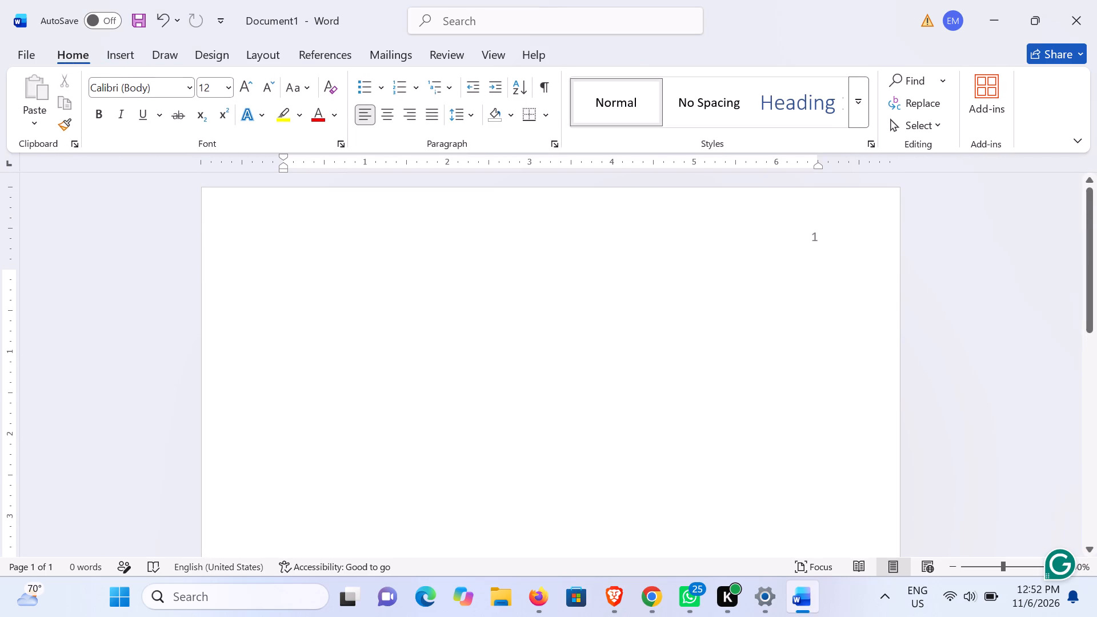
pyautogui.click(109, 52)
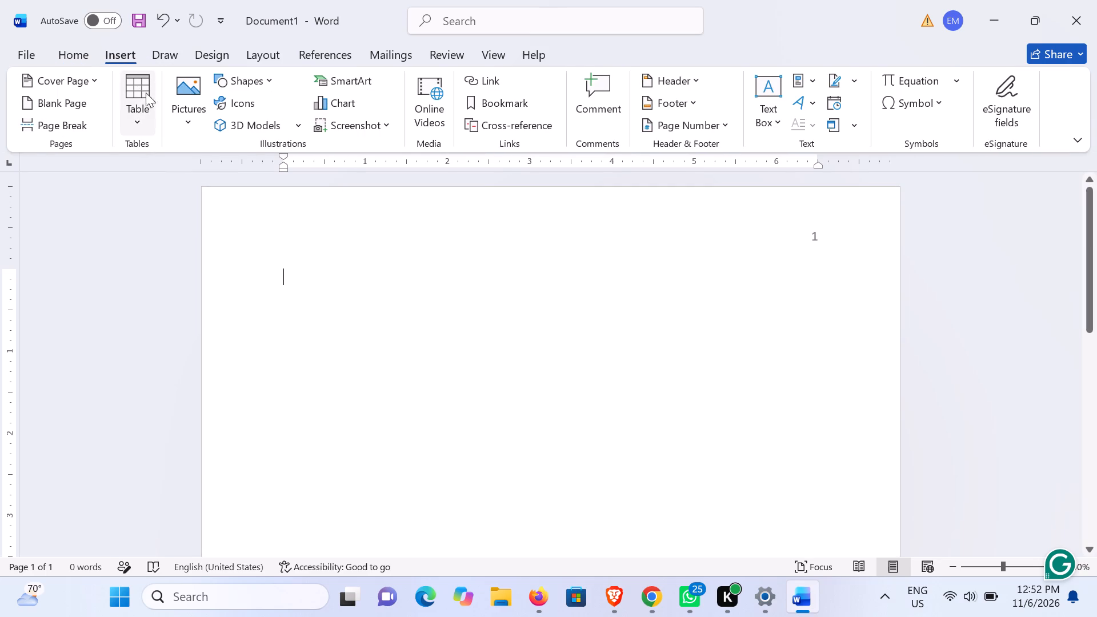
pyautogui.click(187, 117)
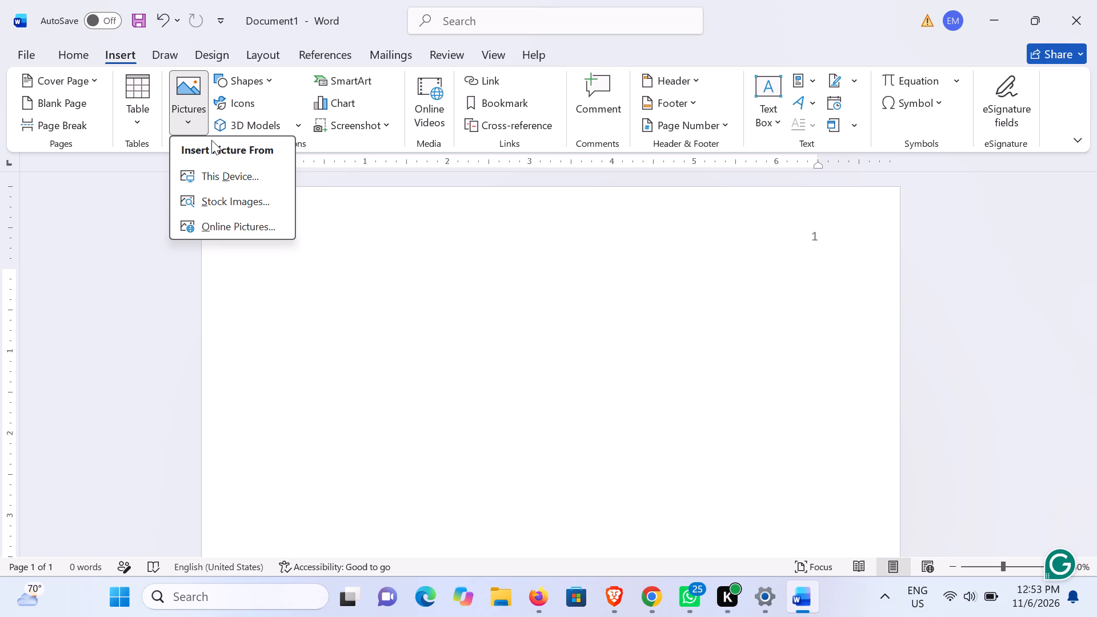
pyautogui.click(222, 174)
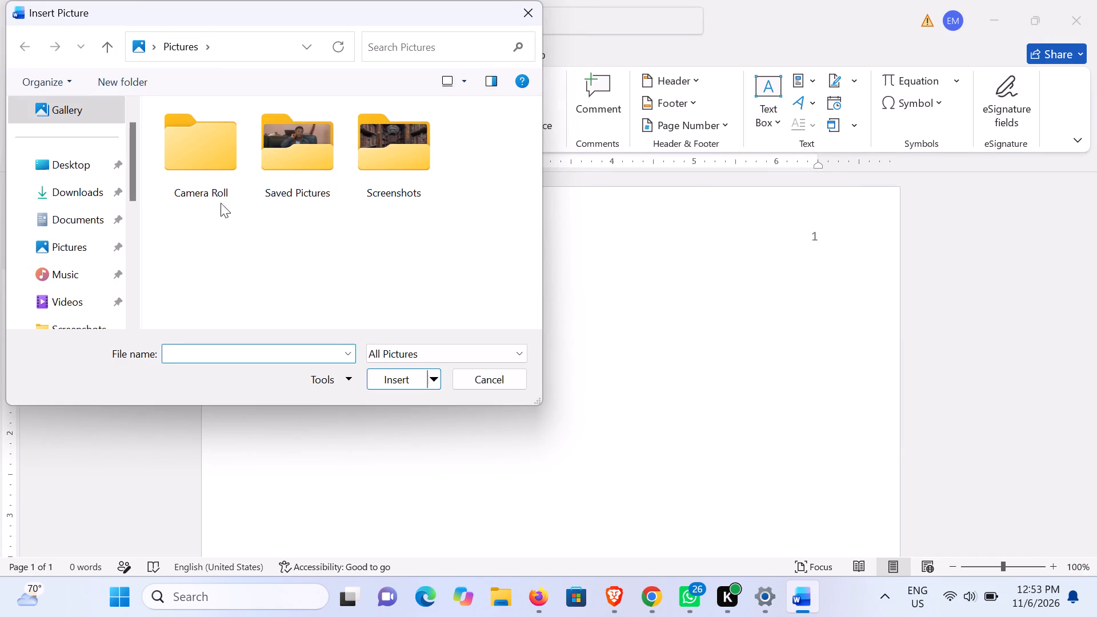
pyautogui.click(374, 191)
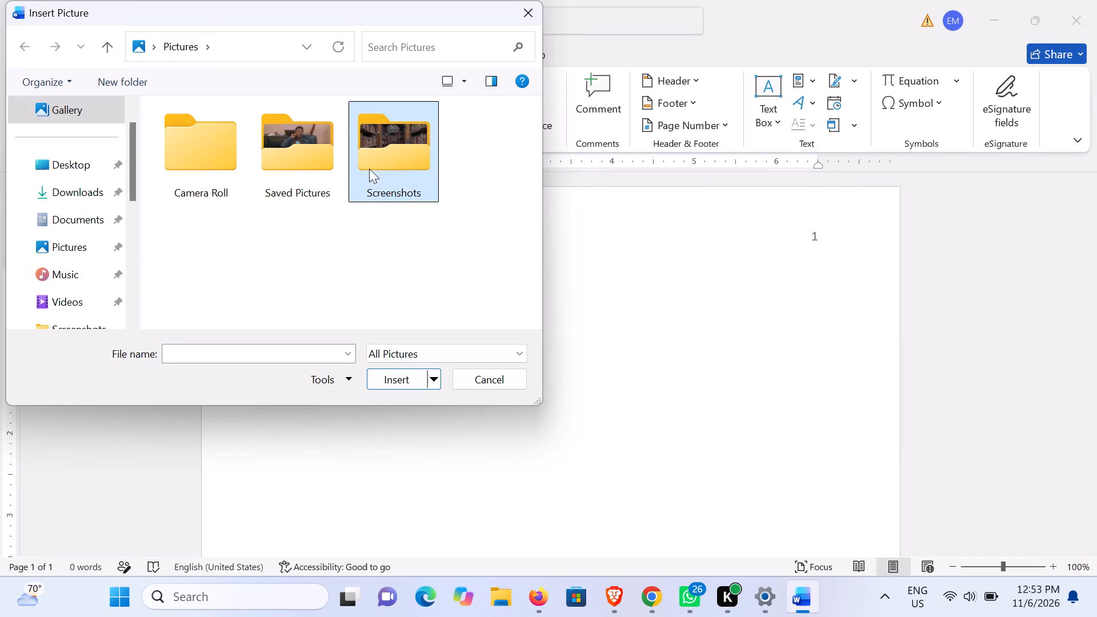
pyautogui.click(379, 172)
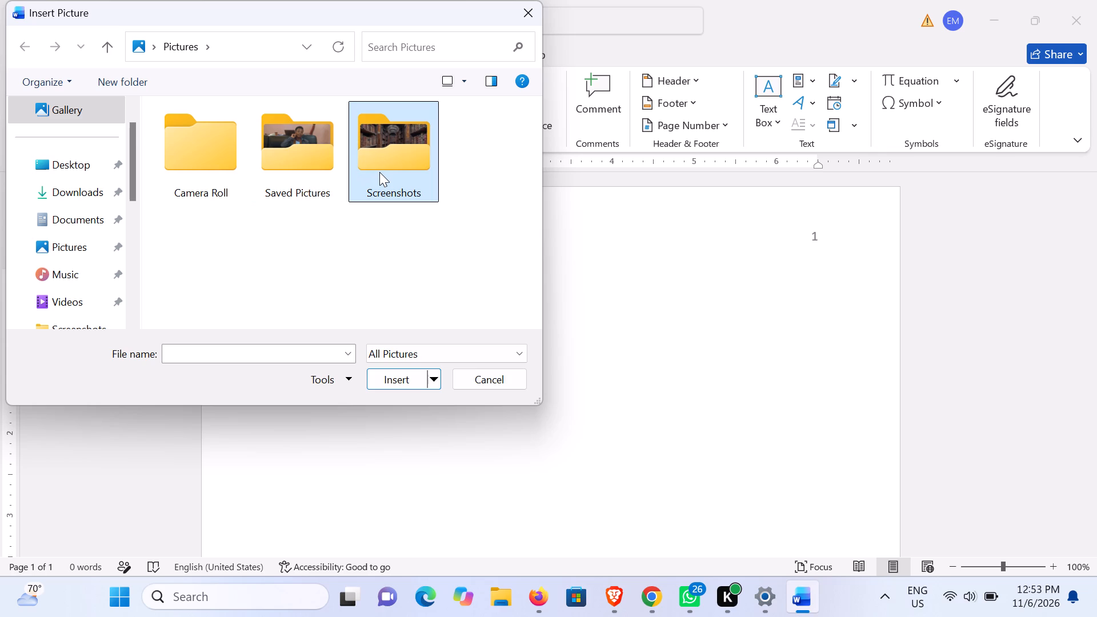
pyautogui.doubleClick(379, 172)
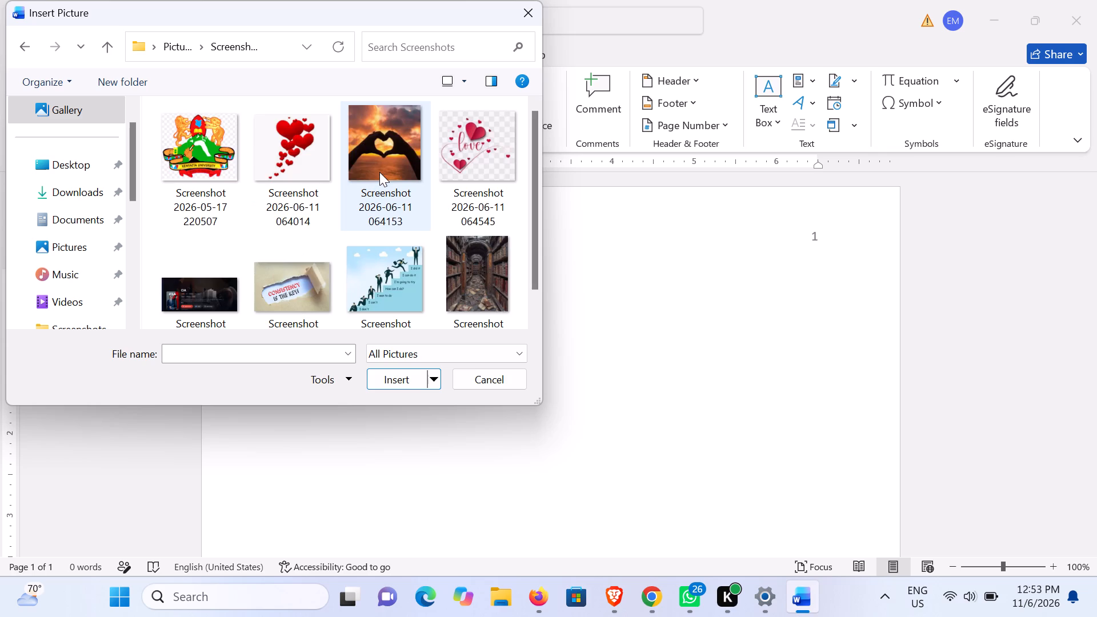
pyautogui.click(226, 155)
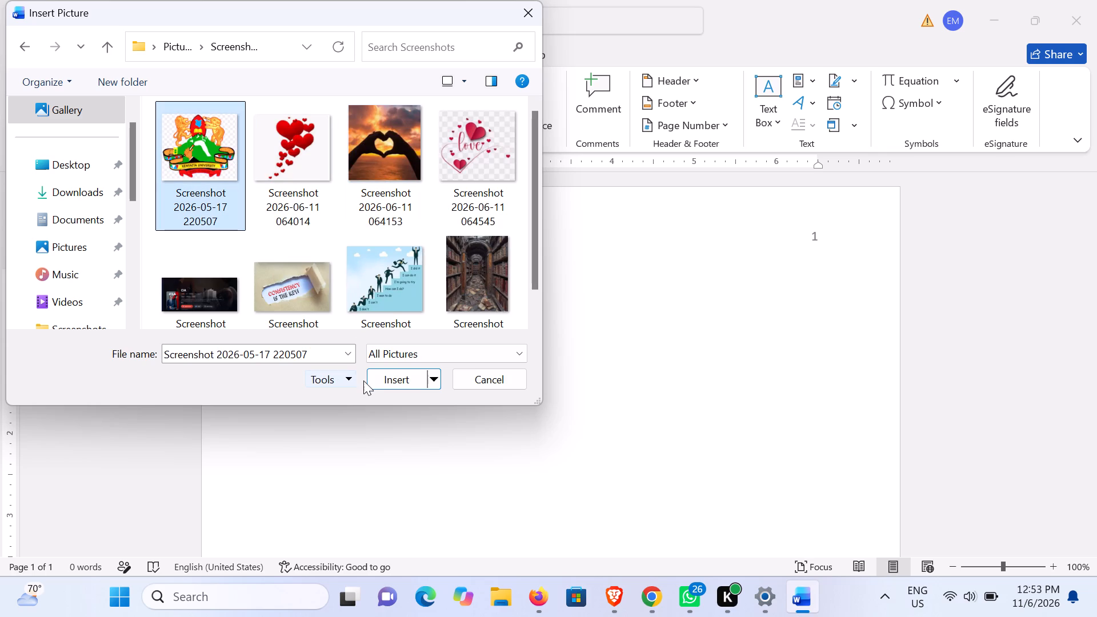
pyautogui.click(384, 375)
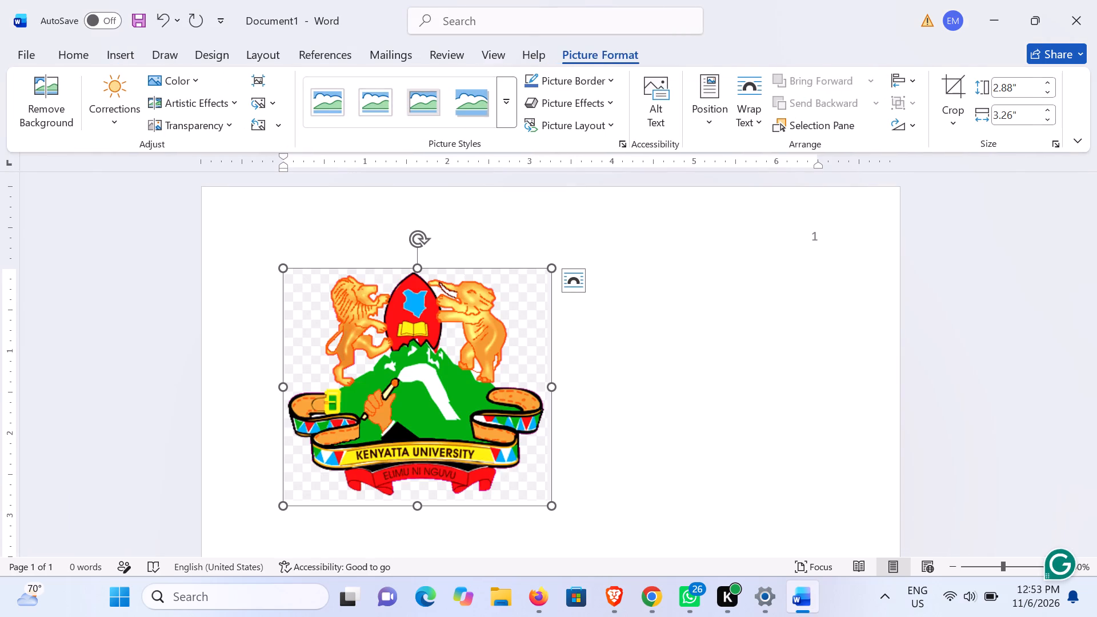
# Center the university crest picture horizontally on the page.
pyautogui.scroll(-2, 645, 401)
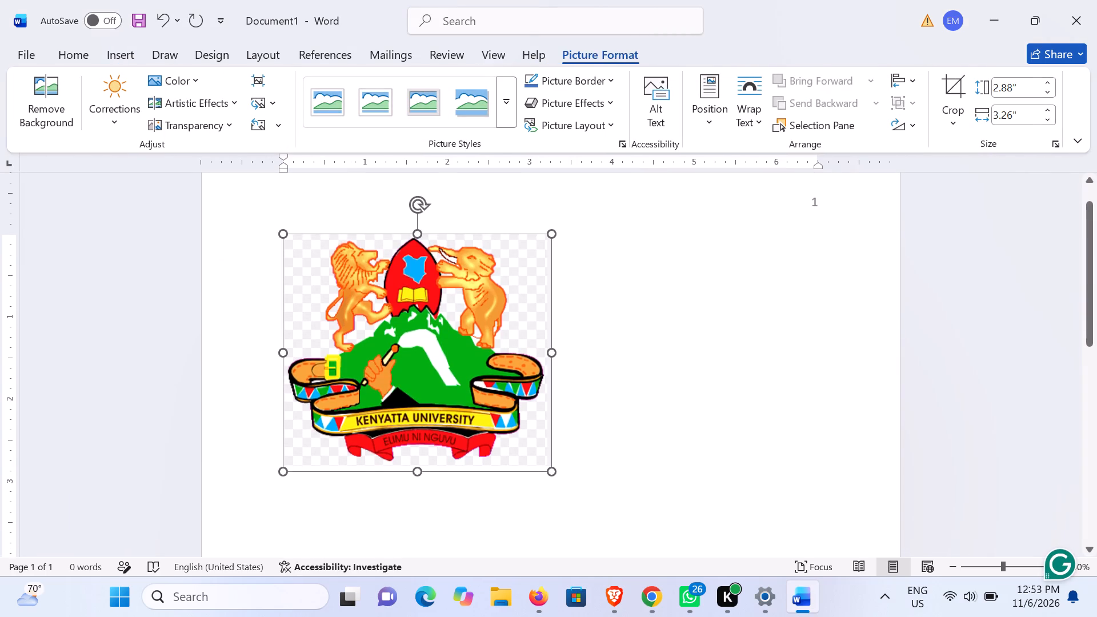
pyautogui.scroll(-1, 645, 401)
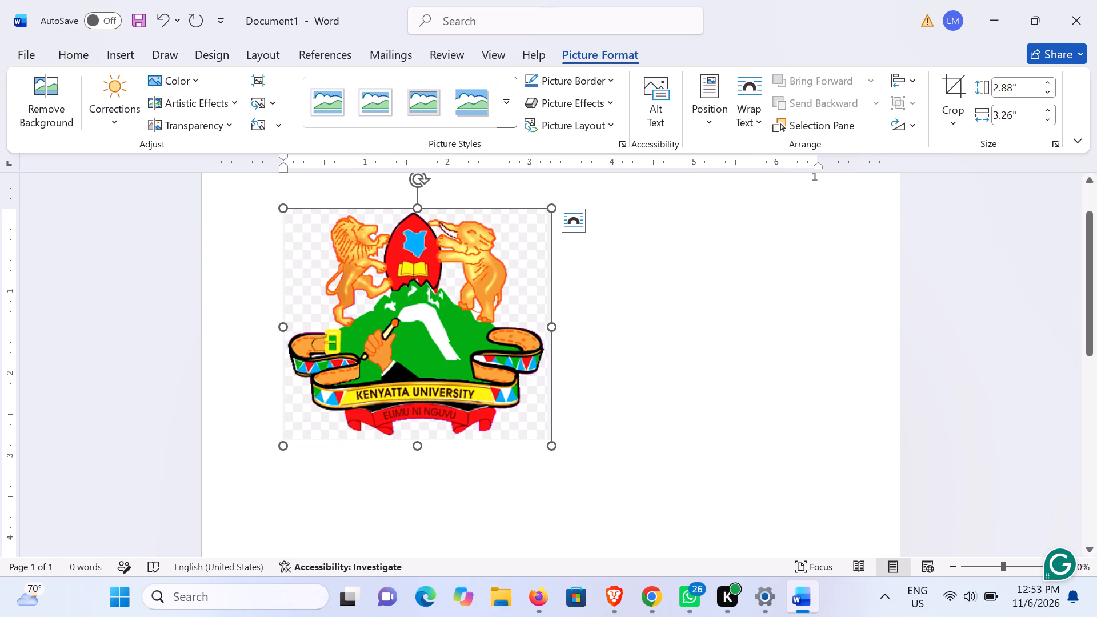
pyautogui.moveTo(634, 447); pyautogui.dragTo(503, 352)
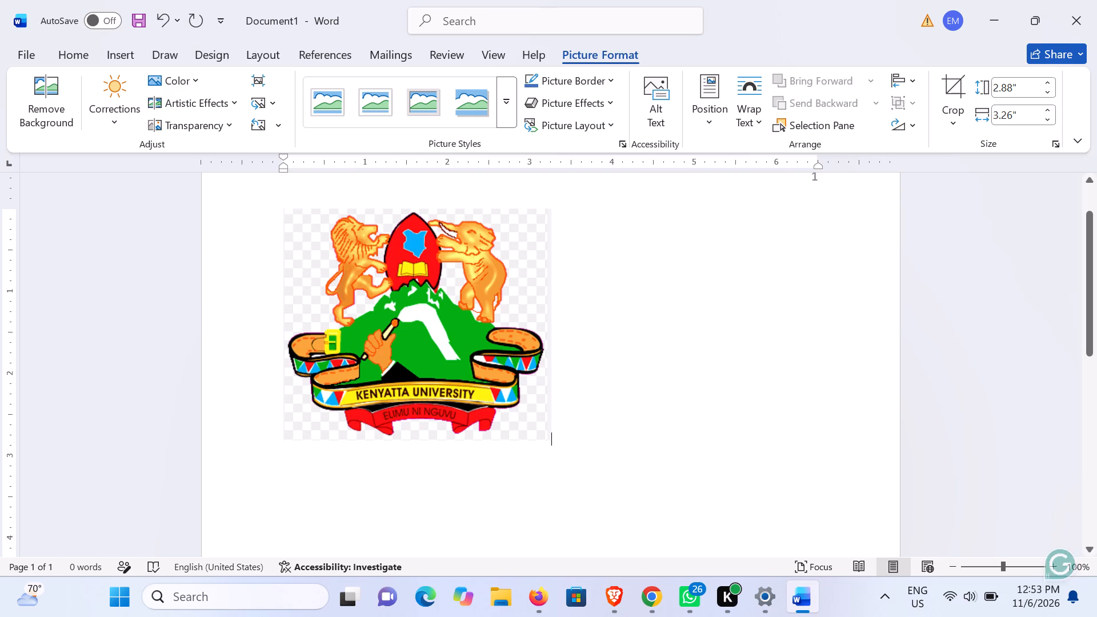
pyautogui.moveTo(503, 352); pyautogui.dragTo(371, 274)
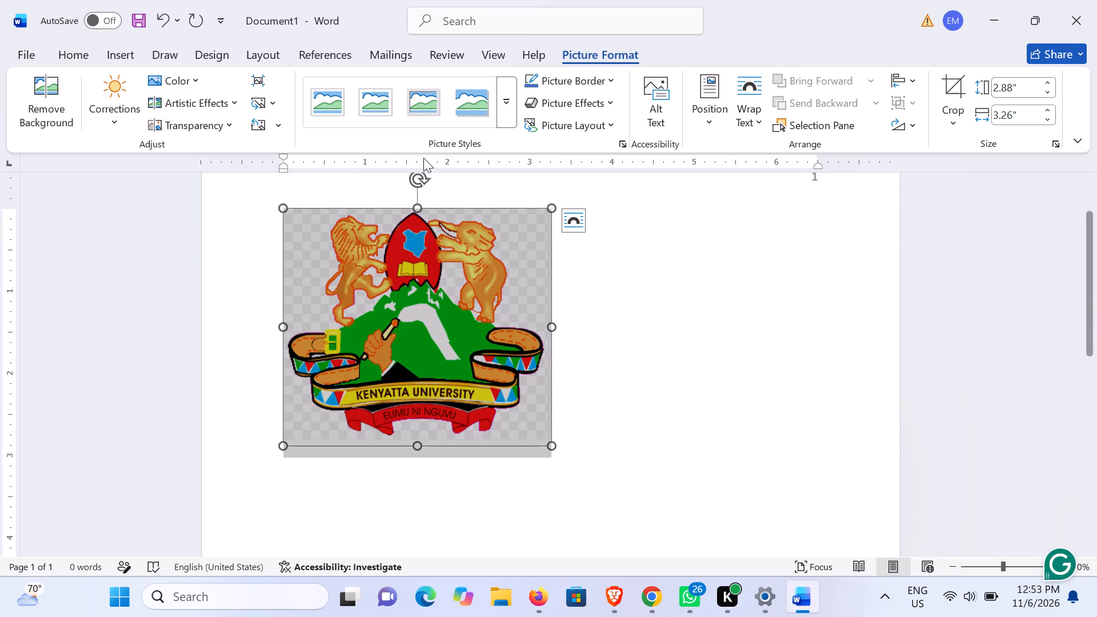
pyautogui.click(88, 46)
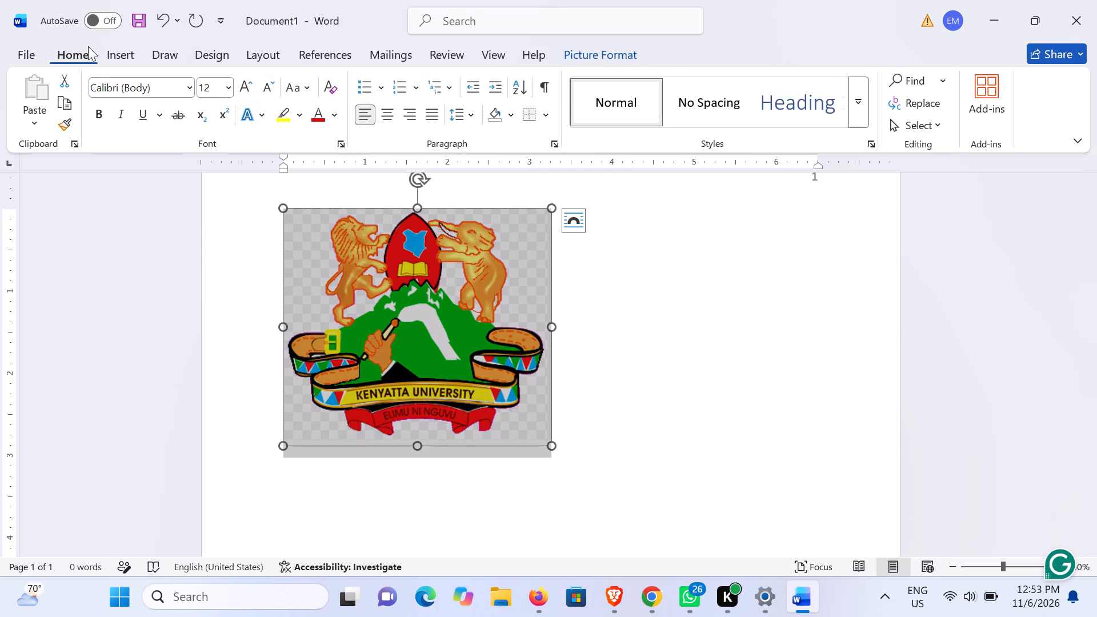
pyautogui.click(383, 114)
pyautogui.click(794, 322)
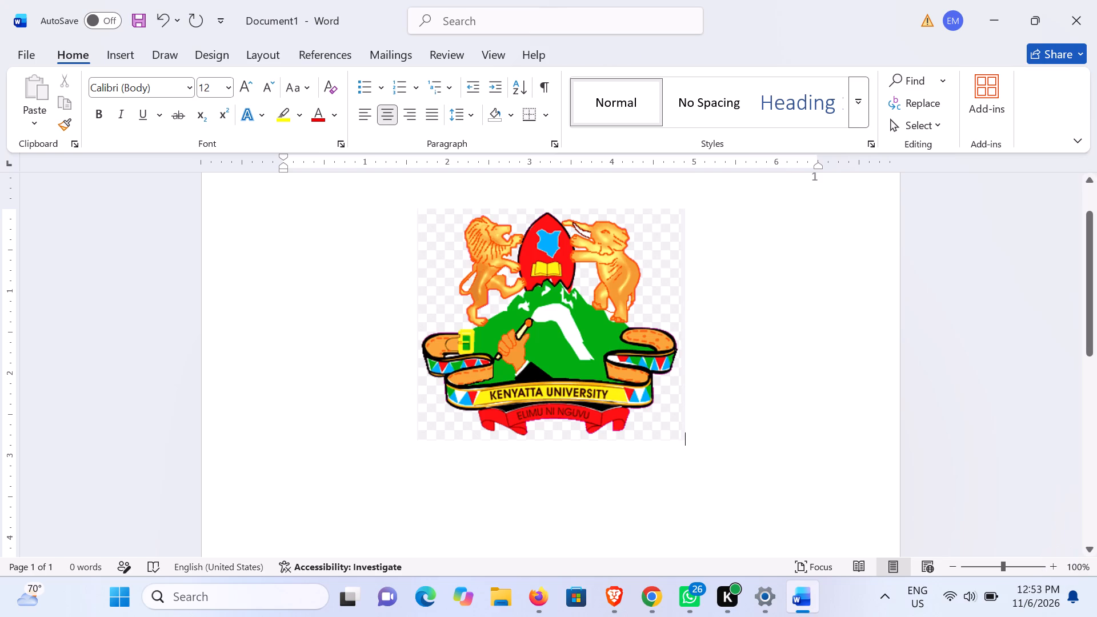
# Add the centered line "Employee Training And Development Assignment" below the crest in Times New Roman.
pyautogui.click(721, 438)
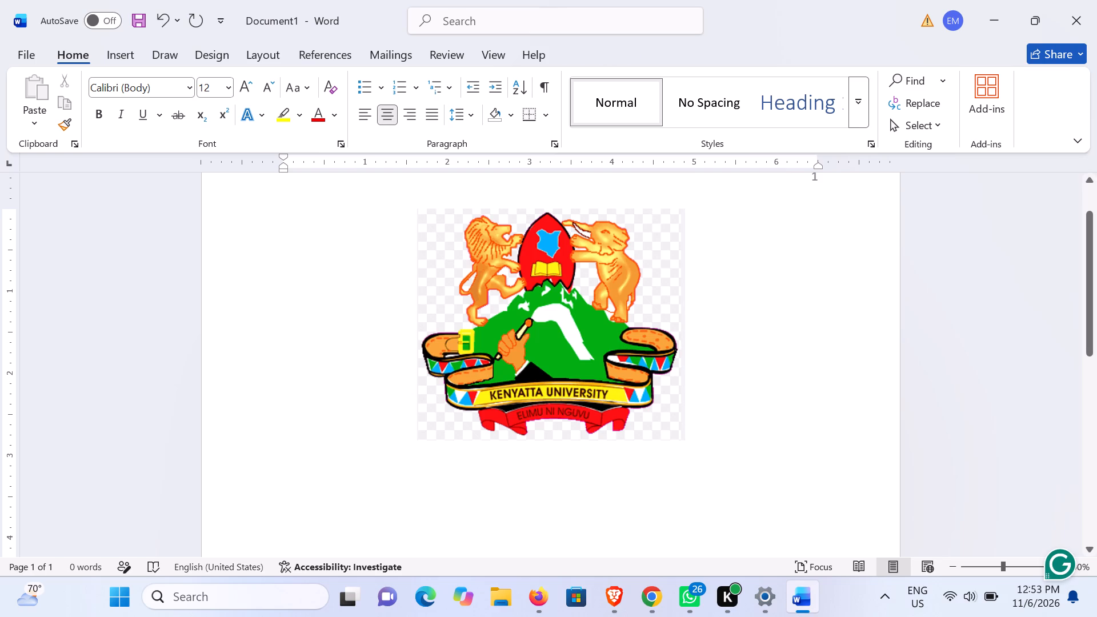
pyautogui.press('Return')
pyautogui.scroll(-1, 721, 438)
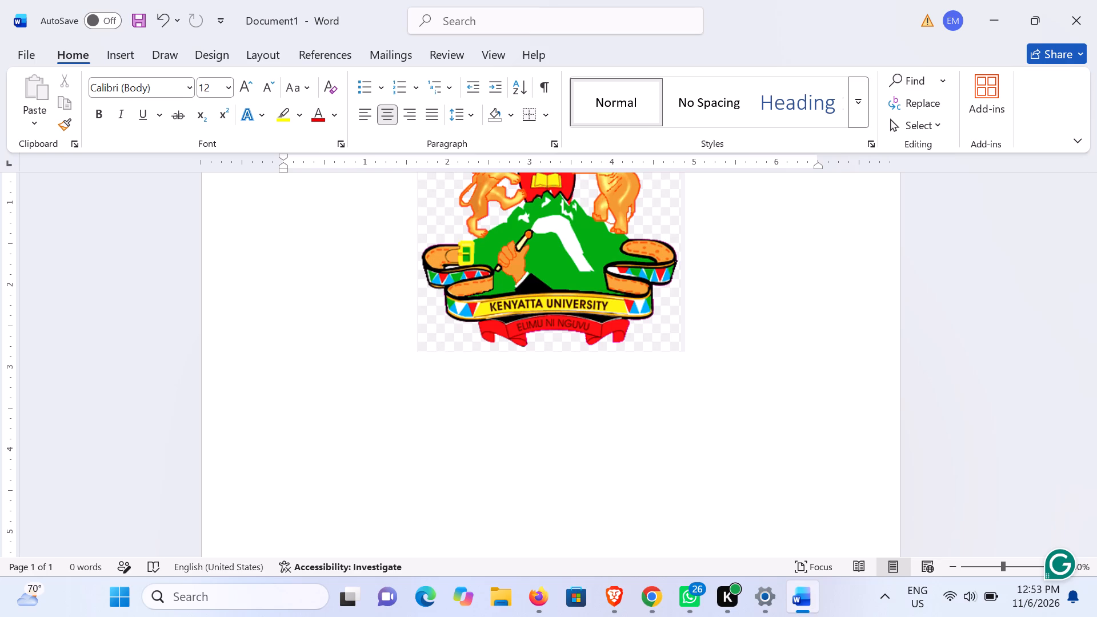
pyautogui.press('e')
pyautogui.press('BackSpace')
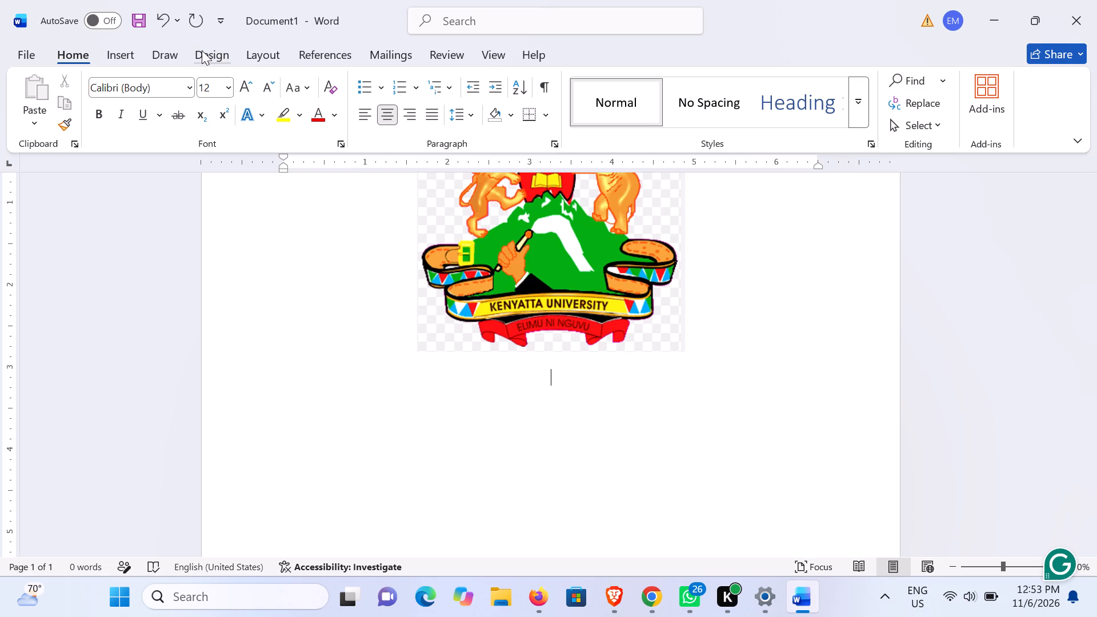
pyautogui.click(190, 79)
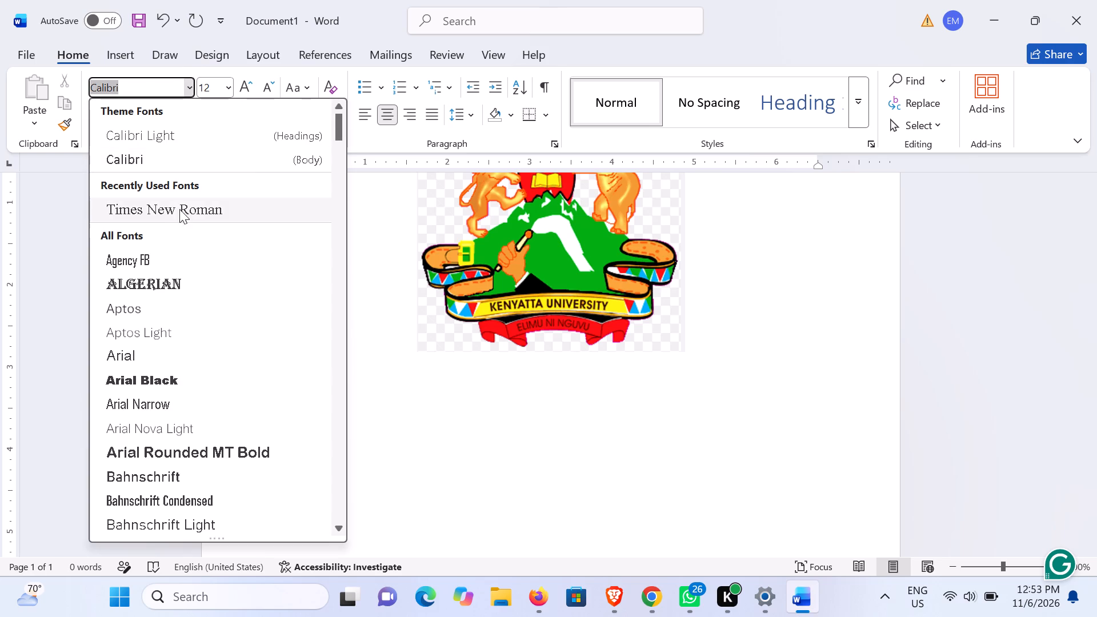
pyautogui.click(169, 217)
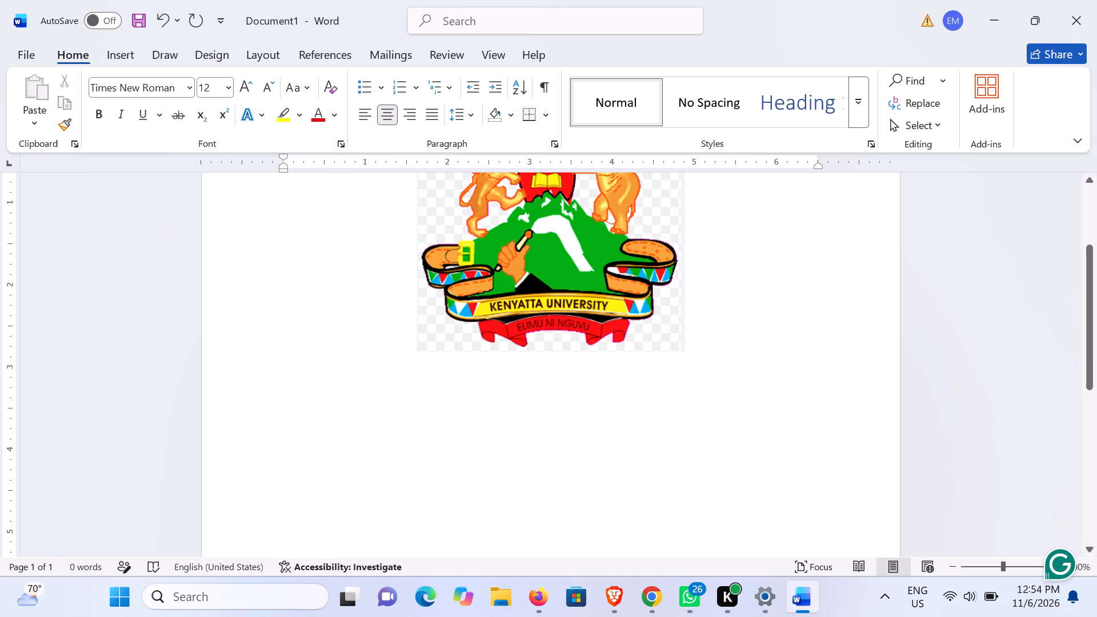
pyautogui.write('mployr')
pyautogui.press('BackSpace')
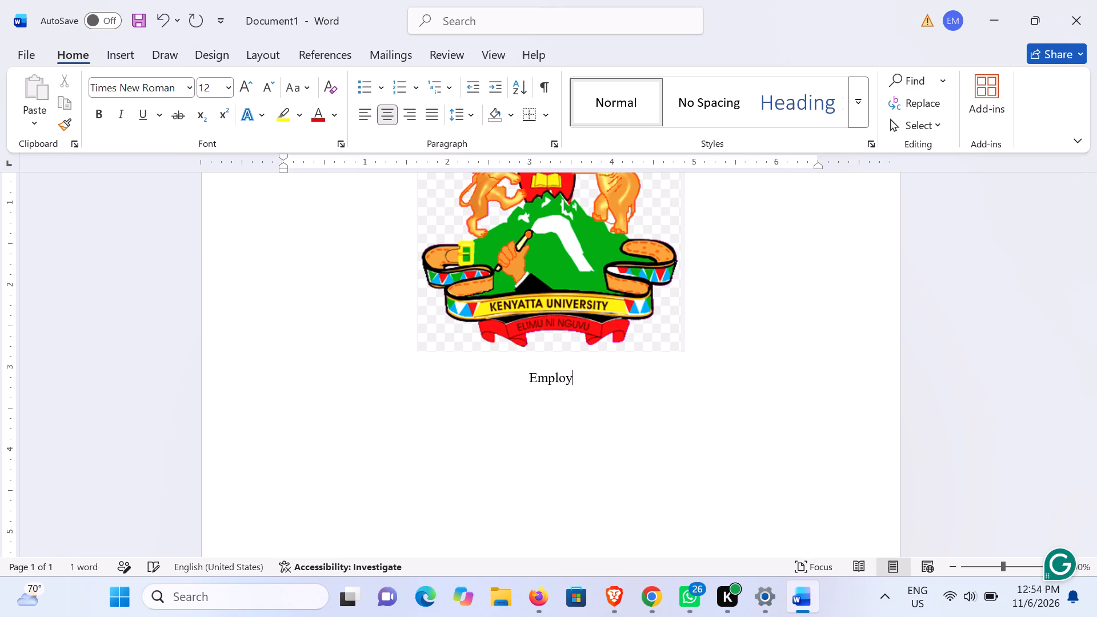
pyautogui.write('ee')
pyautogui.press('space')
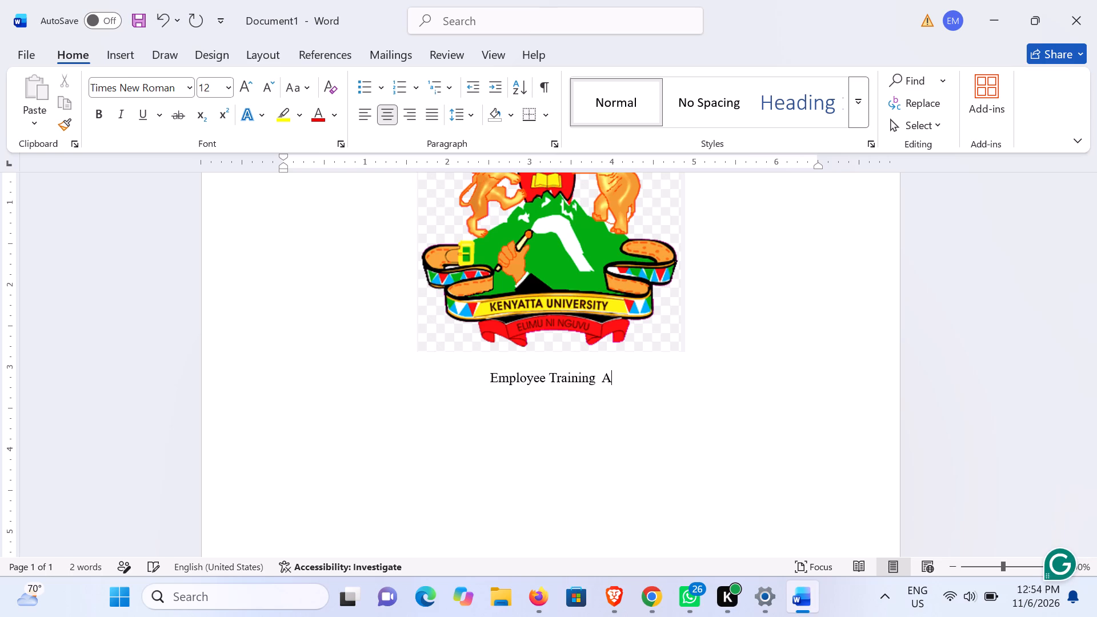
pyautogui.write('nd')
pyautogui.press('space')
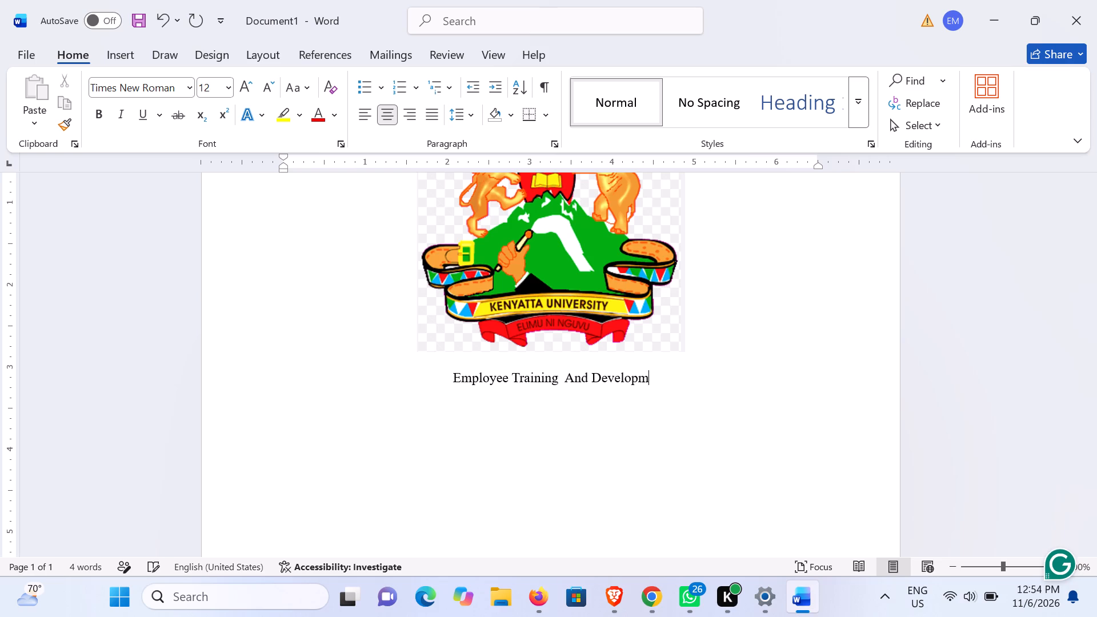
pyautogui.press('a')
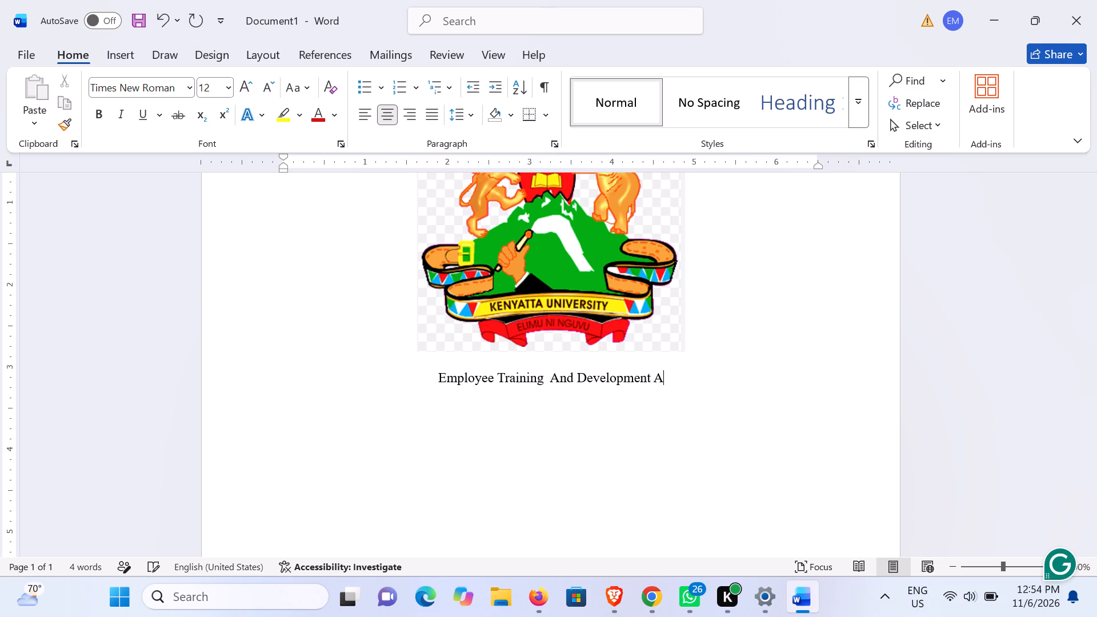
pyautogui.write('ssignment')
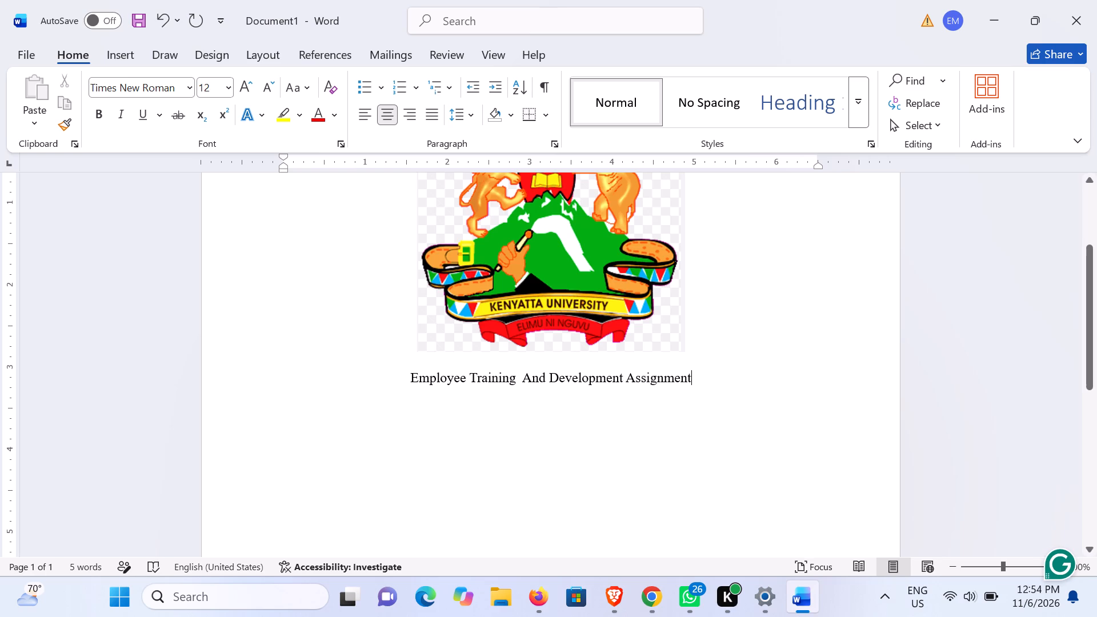
# Make the "Employee Training And Development Assignment" title line bold.
pyautogui.moveTo(698, 382); pyautogui.dragTo(632, 387)
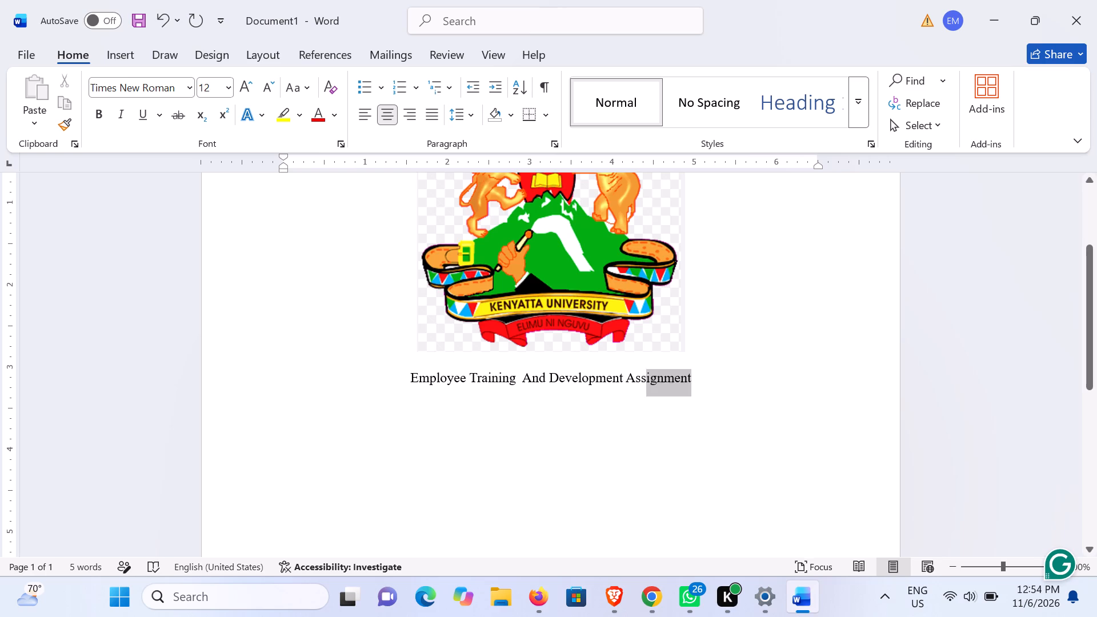
pyautogui.moveTo(632, 387); pyautogui.dragTo(429, 382)
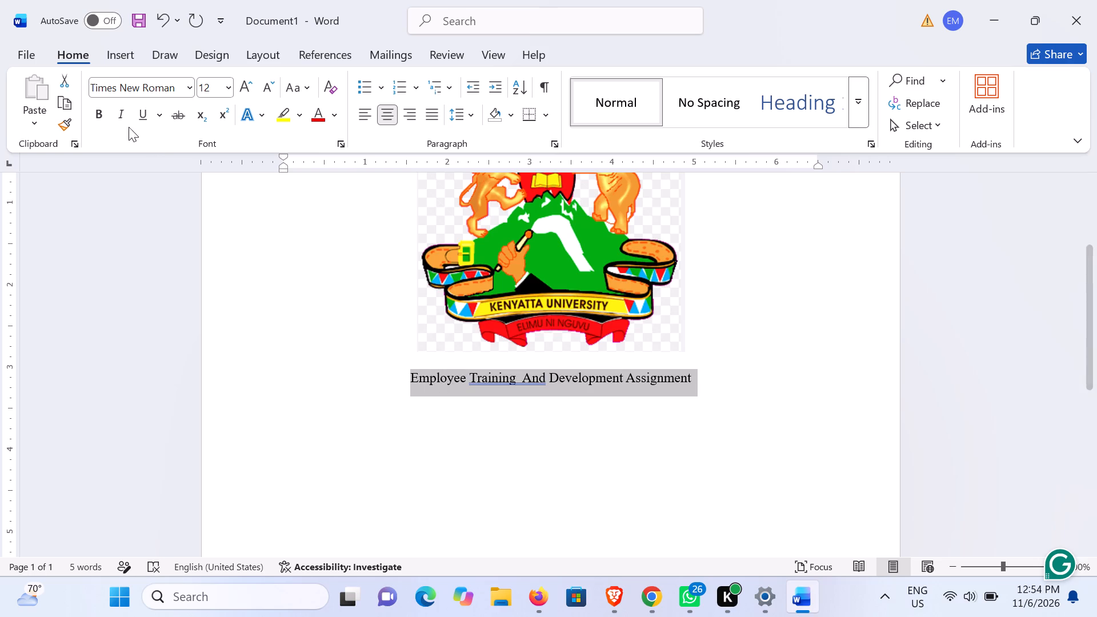
pyautogui.click(103, 117)
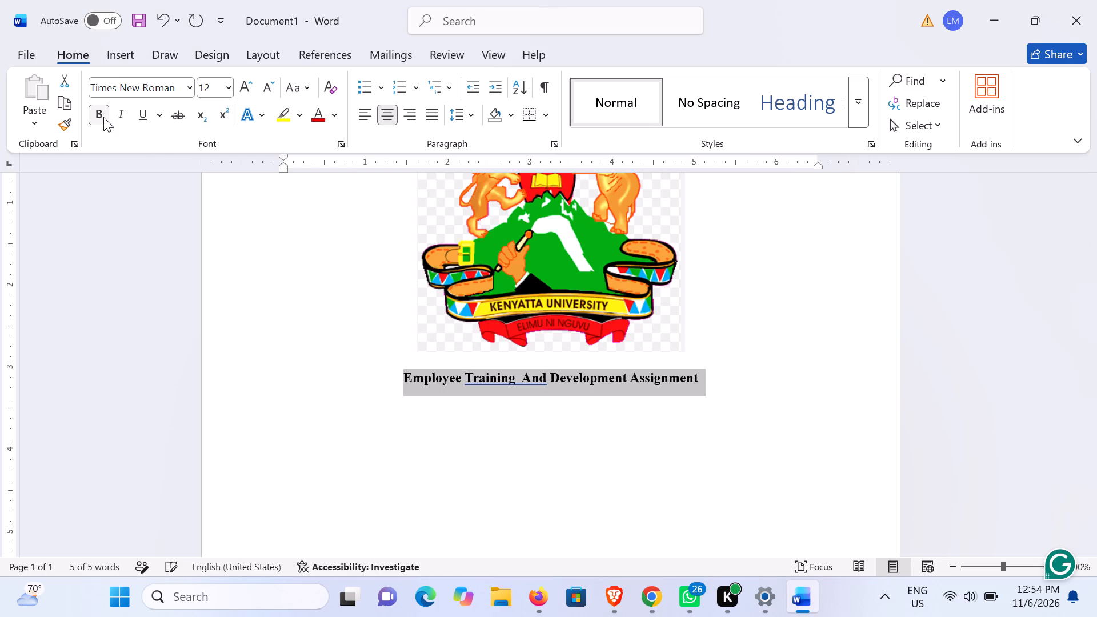
pyautogui.click(708, 376)
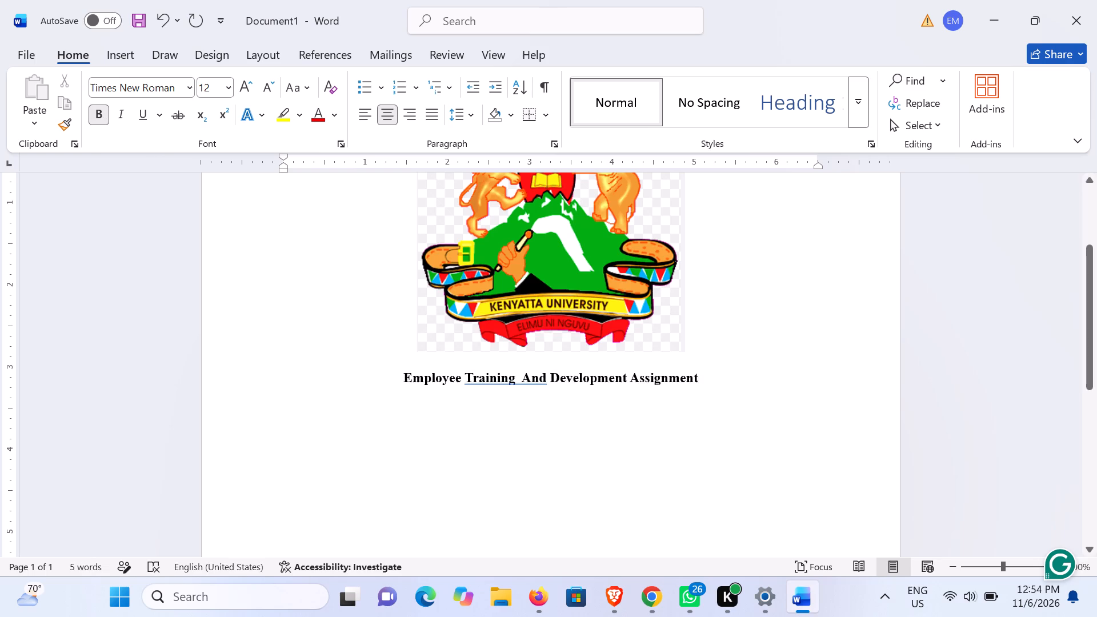
# Start a new left-aligned line below the assignment title with bold turned off.
pyautogui.press('Return')
pyautogui.press('BackSpace')
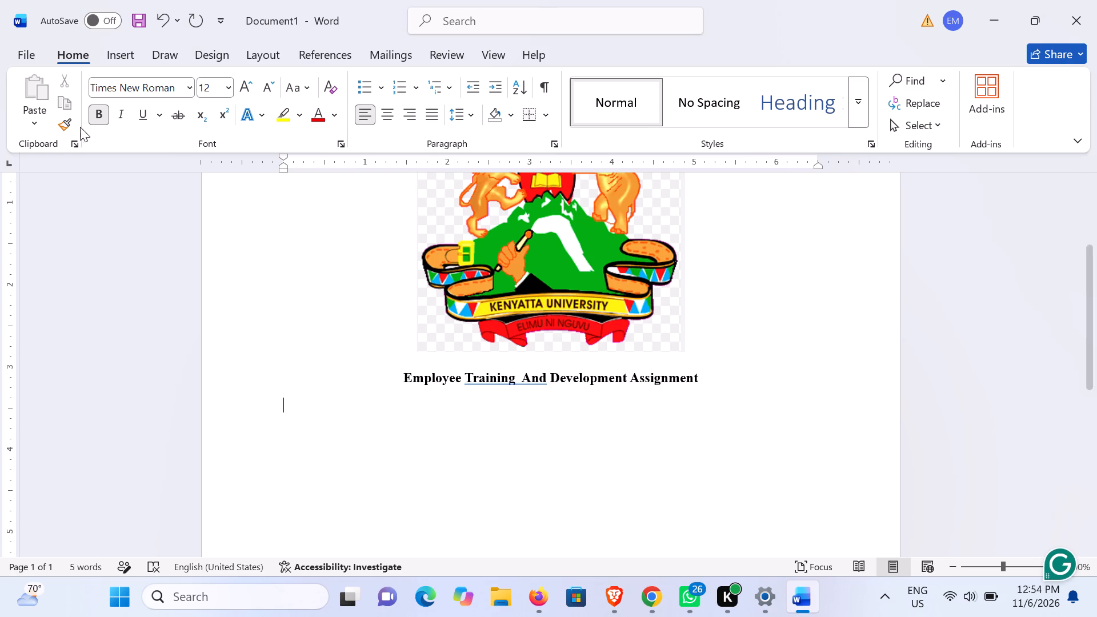
pyautogui.click(90, 112)
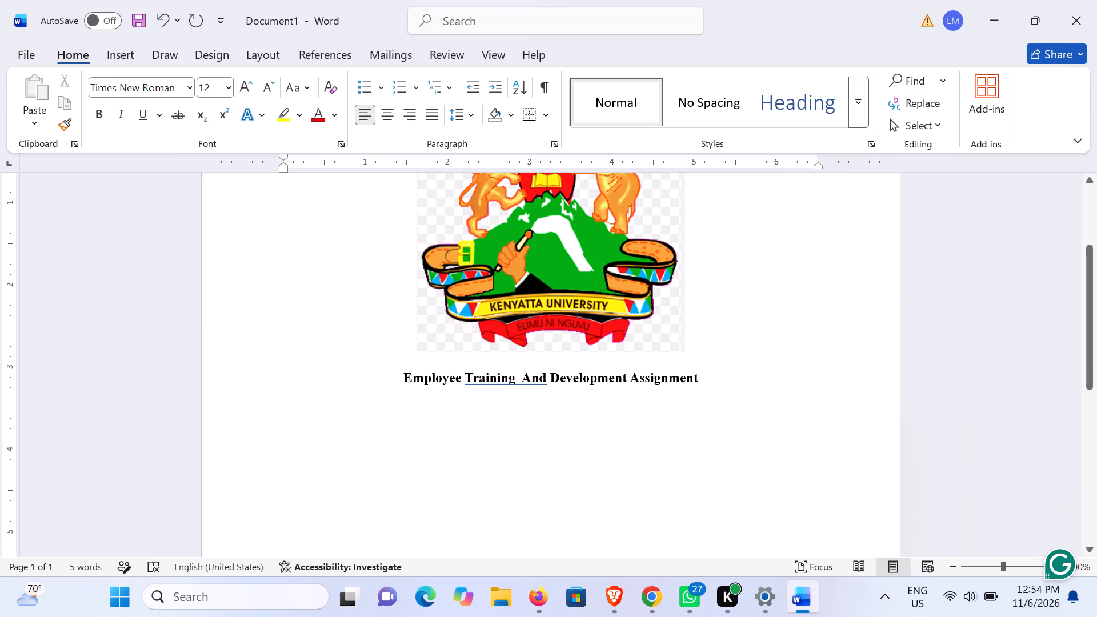
pyautogui.scroll(-2, 344, 475)
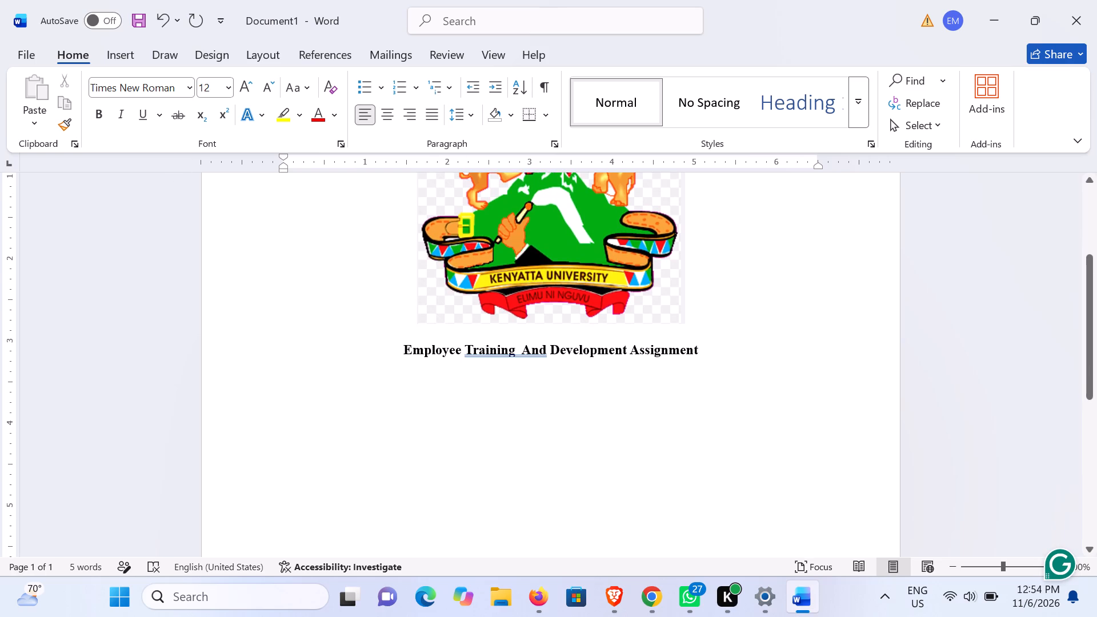
pyautogui.scroll(-1, 344, 475)
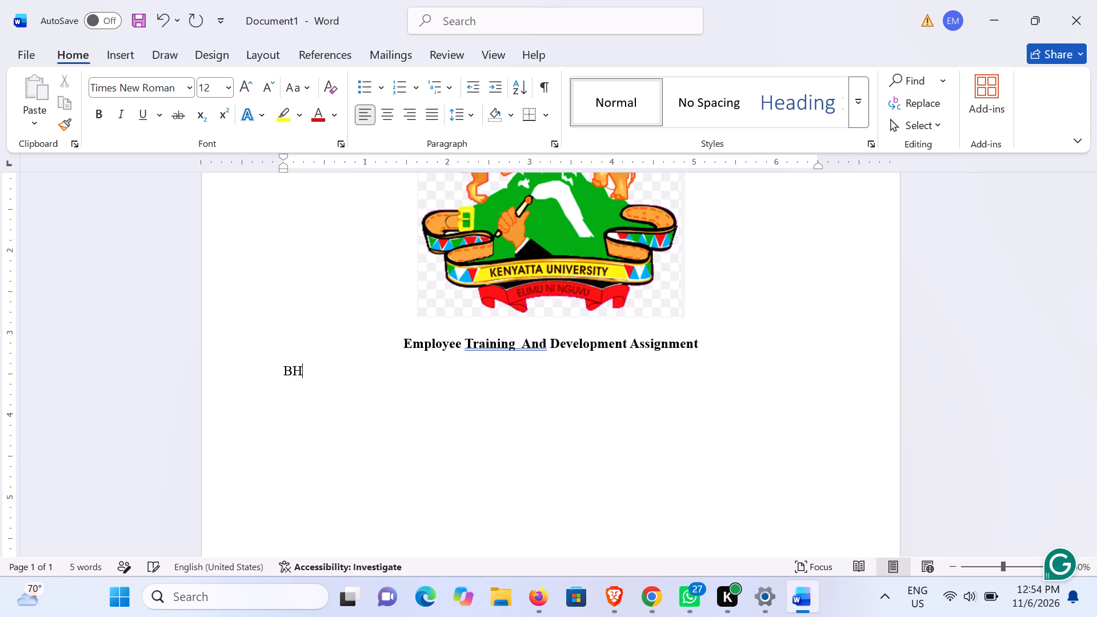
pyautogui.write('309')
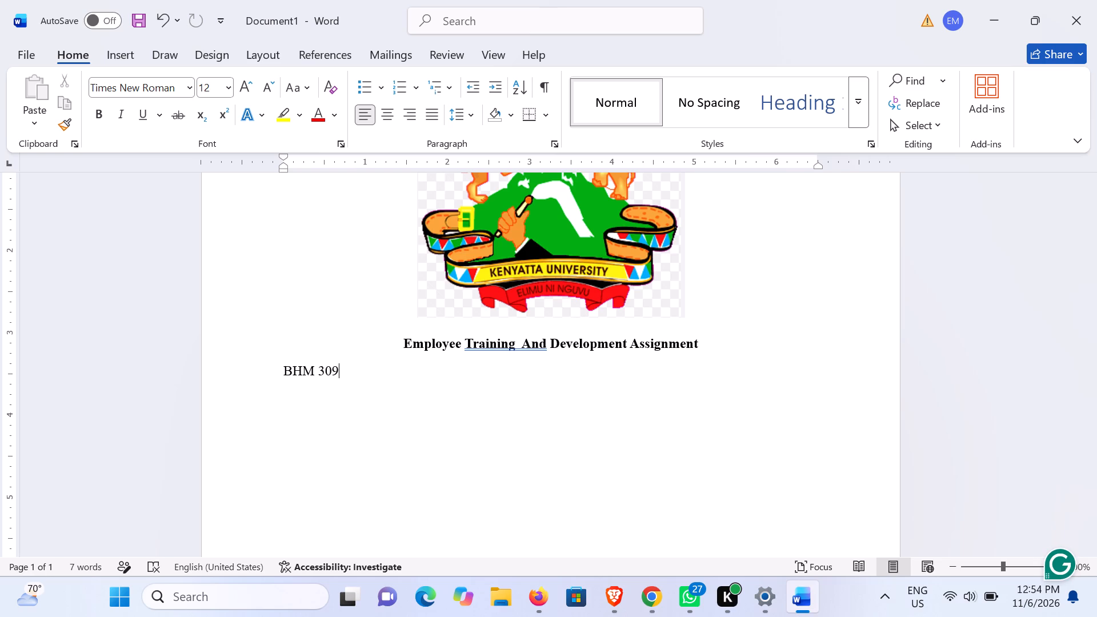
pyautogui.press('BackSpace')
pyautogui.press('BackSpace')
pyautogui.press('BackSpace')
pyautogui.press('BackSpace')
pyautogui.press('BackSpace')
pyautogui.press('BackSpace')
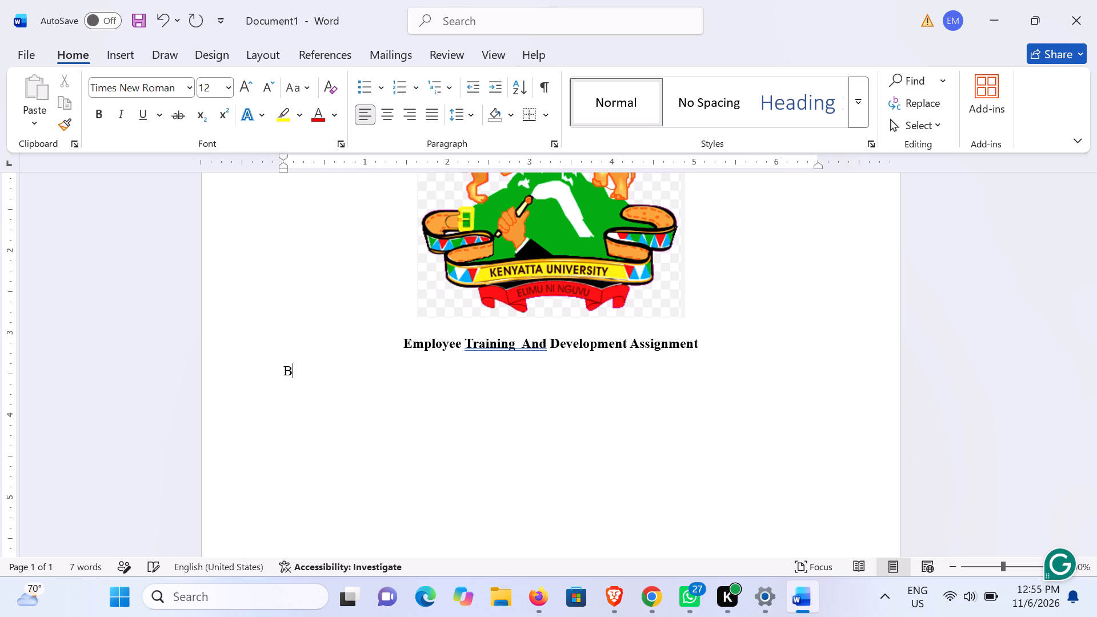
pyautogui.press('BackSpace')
# Enter "UNIT CODE: BHM 309" on the line below the assignment title.
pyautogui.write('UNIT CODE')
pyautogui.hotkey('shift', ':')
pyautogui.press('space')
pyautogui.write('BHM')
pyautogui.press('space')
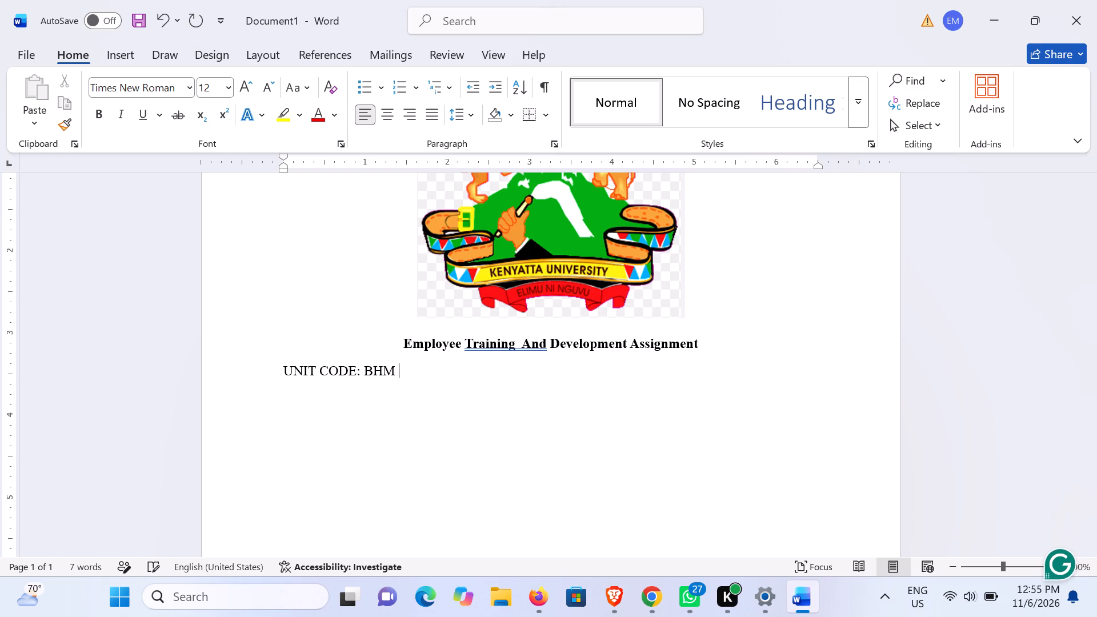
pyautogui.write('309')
# Add the line "UNIT NAME: Employee Training And Development" below the unit code, correcting typing errors.
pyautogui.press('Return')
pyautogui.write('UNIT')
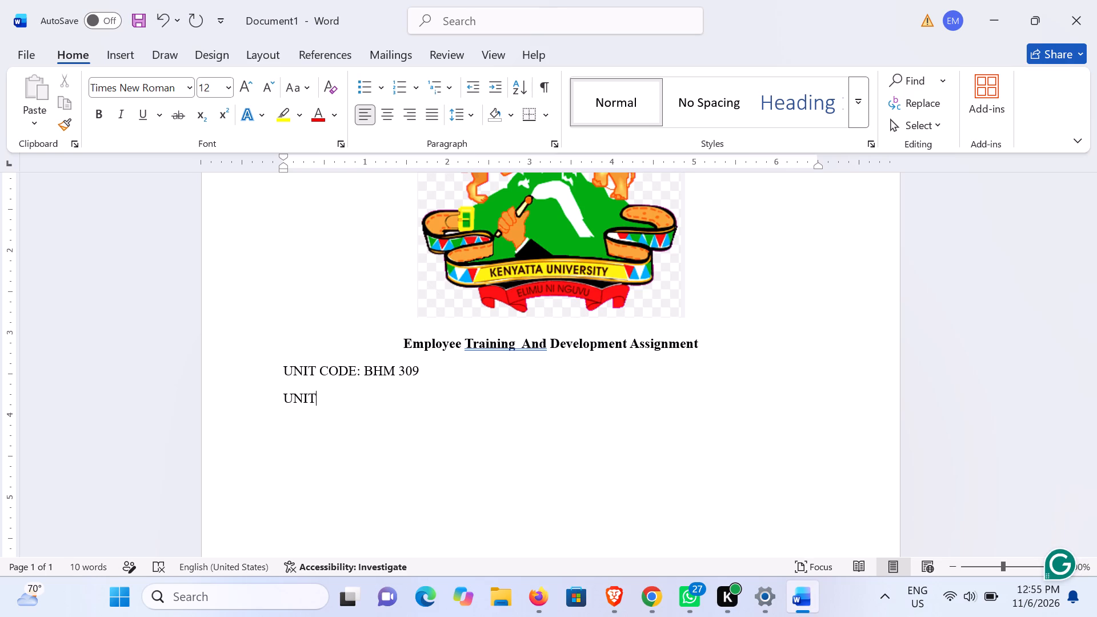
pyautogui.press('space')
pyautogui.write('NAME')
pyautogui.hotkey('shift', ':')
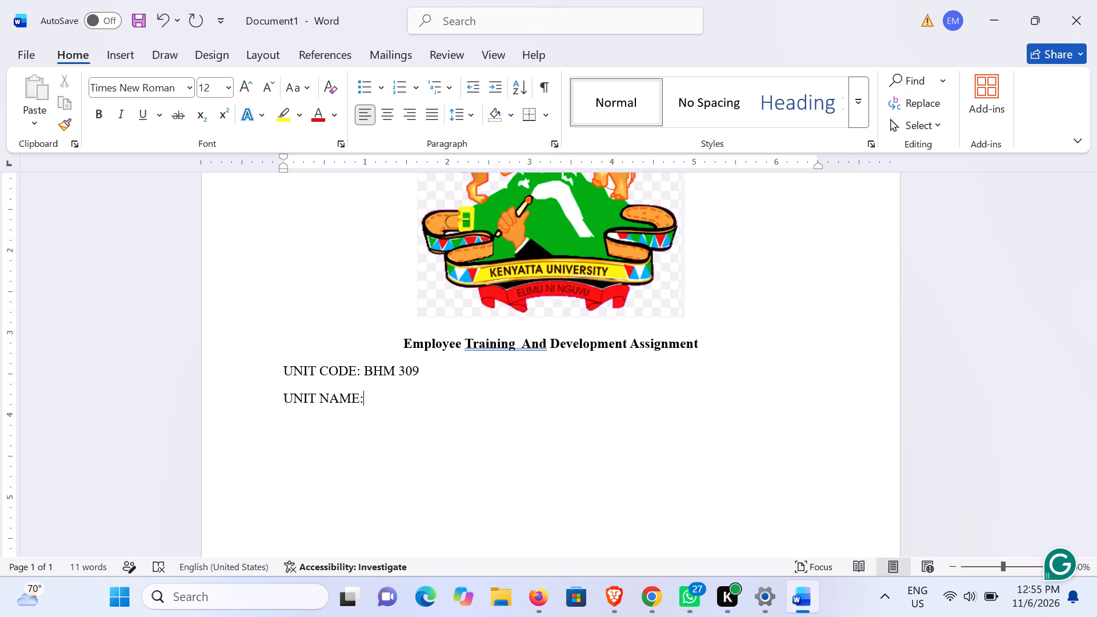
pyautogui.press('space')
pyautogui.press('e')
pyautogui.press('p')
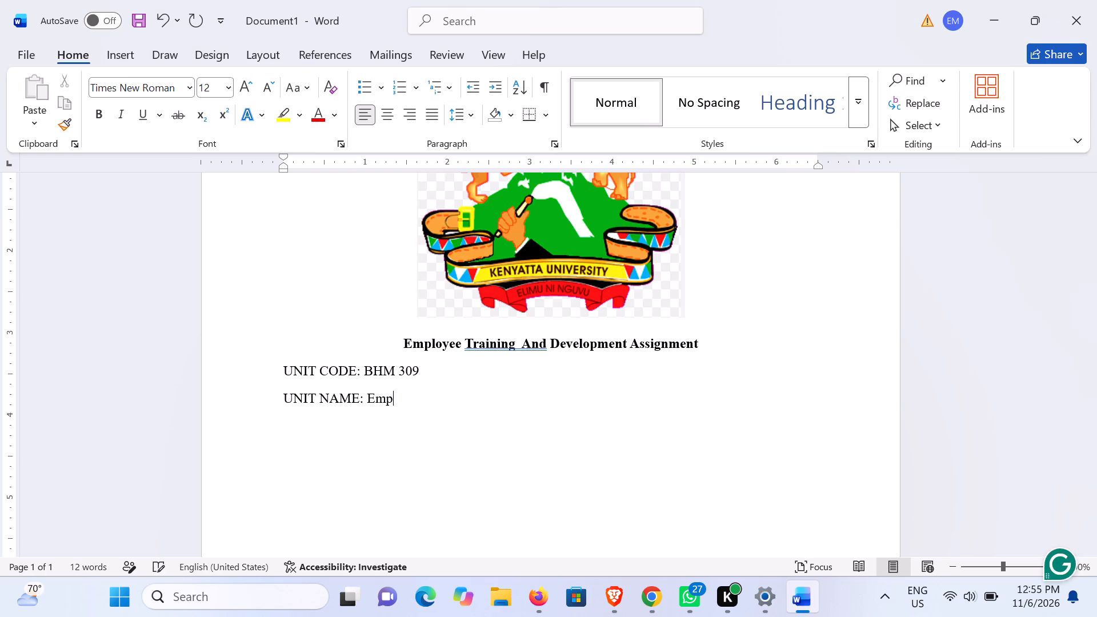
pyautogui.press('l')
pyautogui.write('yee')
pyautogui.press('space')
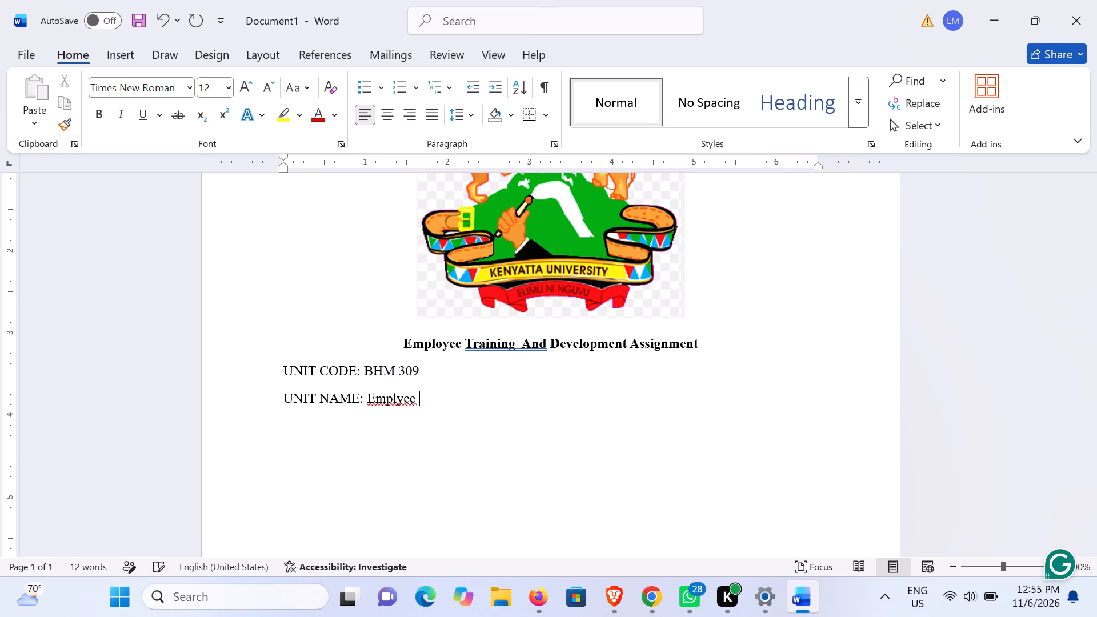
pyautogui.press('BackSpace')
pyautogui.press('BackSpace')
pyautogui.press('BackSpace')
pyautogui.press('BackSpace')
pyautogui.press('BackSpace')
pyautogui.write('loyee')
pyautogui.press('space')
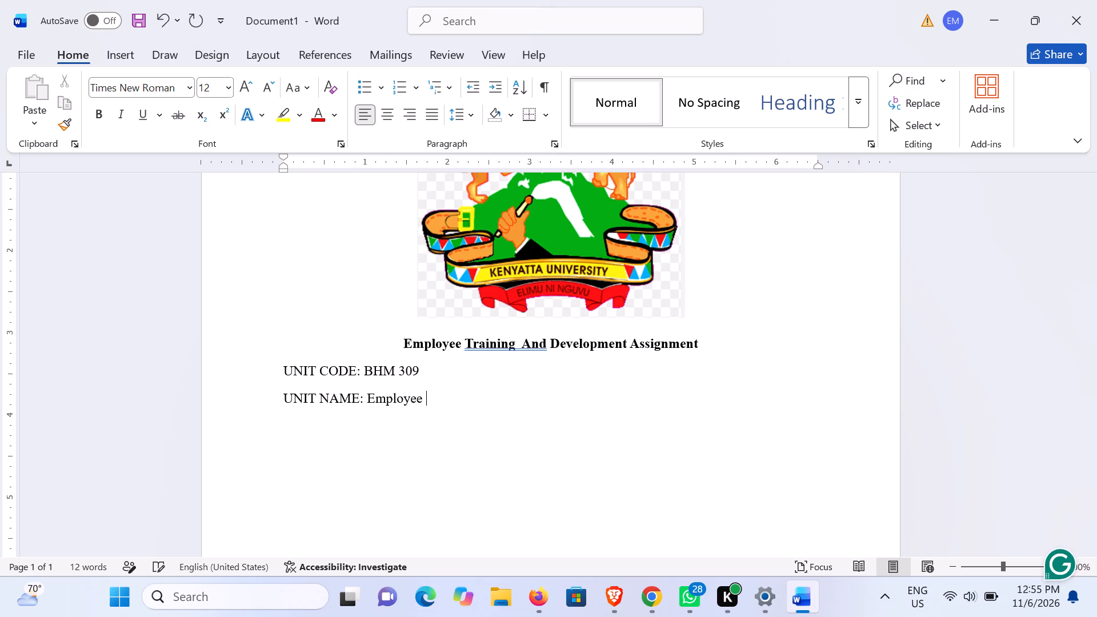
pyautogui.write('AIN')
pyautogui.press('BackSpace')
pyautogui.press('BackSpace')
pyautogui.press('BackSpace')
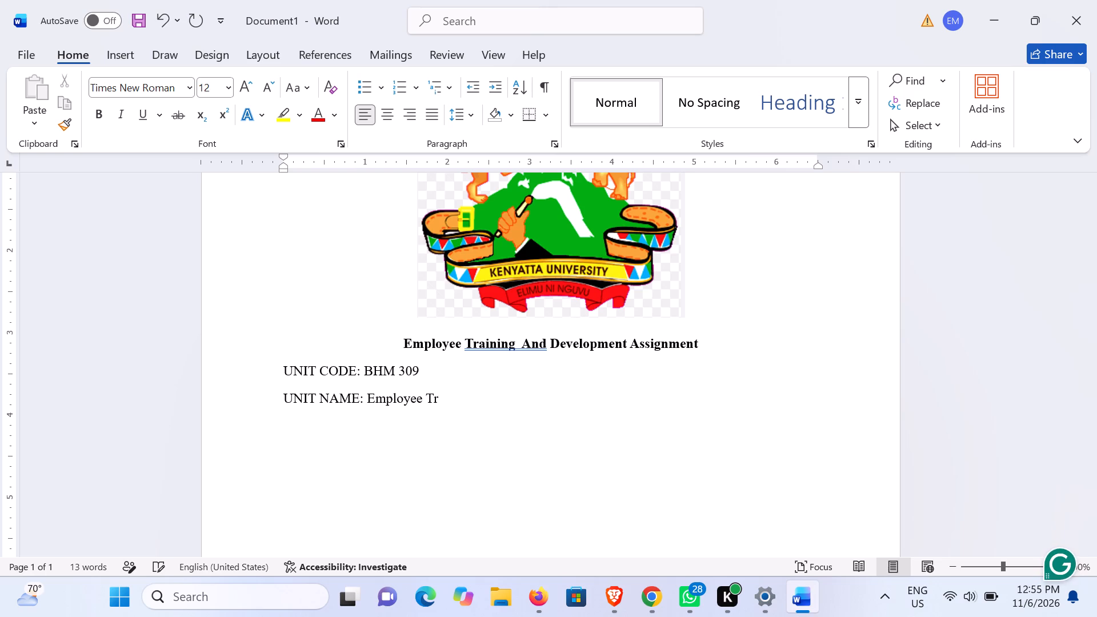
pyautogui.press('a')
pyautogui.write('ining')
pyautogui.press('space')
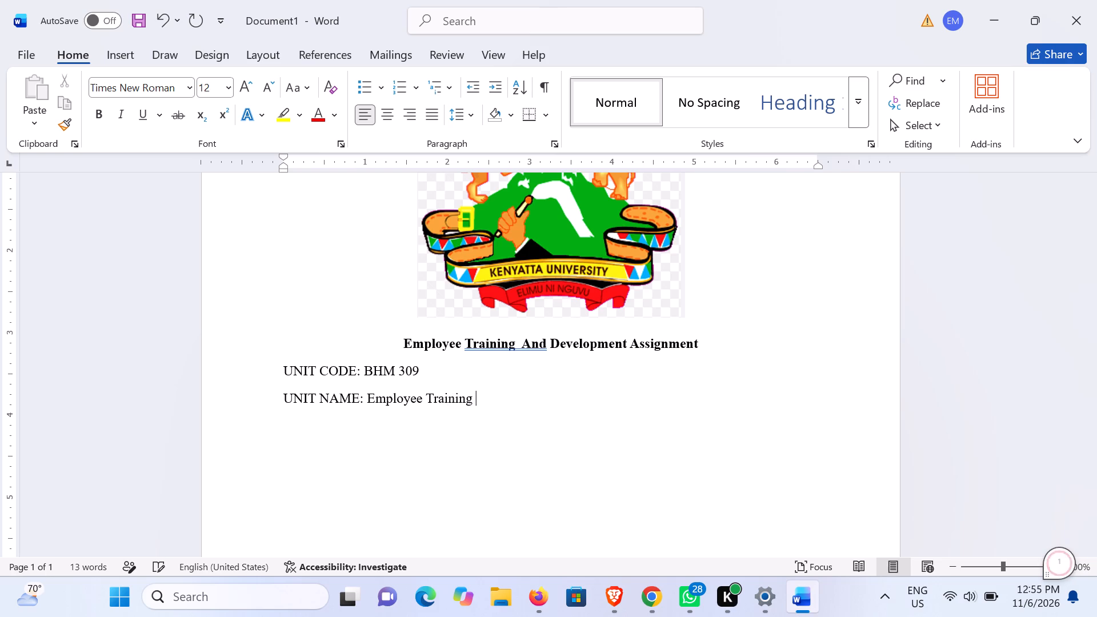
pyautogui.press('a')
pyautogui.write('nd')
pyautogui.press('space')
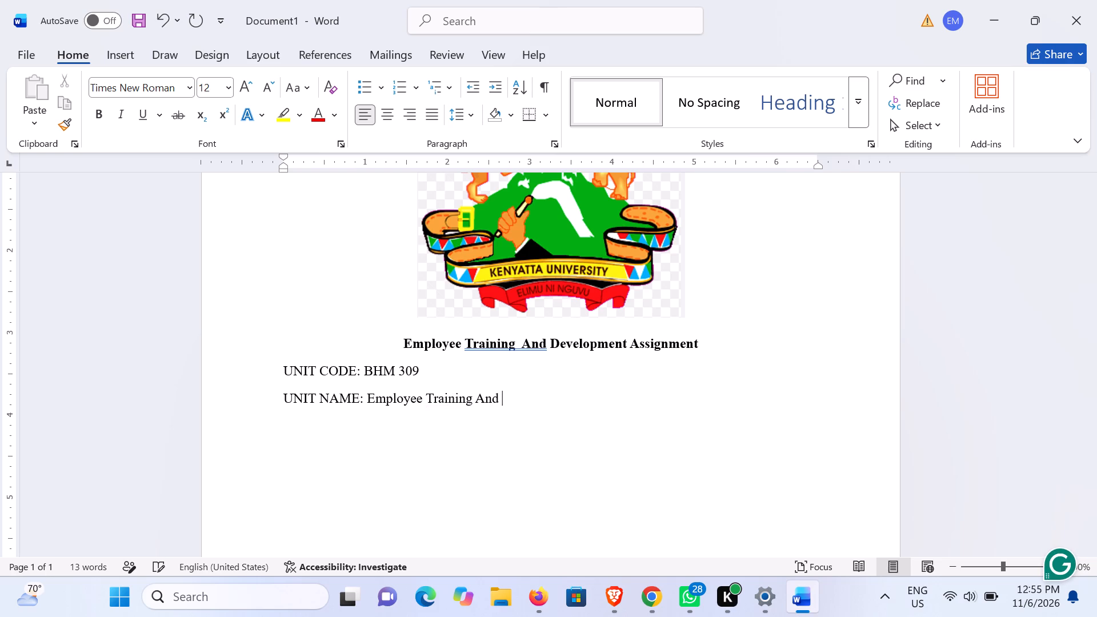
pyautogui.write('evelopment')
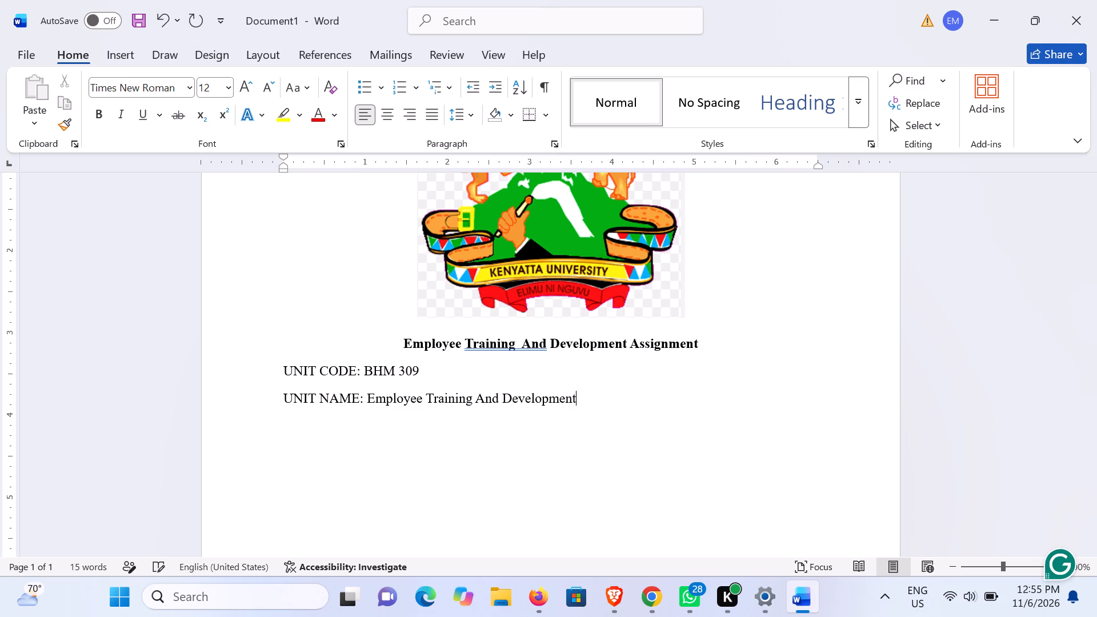
# Insert a table with 3 columns and 7 rows on a new line below the unit name.
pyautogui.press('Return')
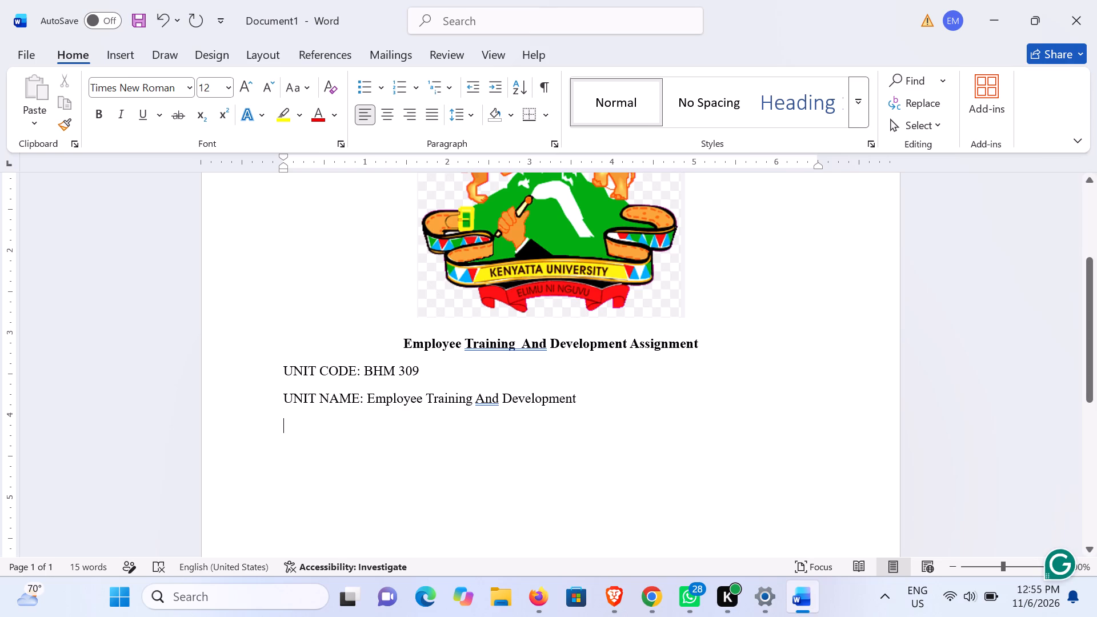
pyautogui.scroll(-3, 487, 452)
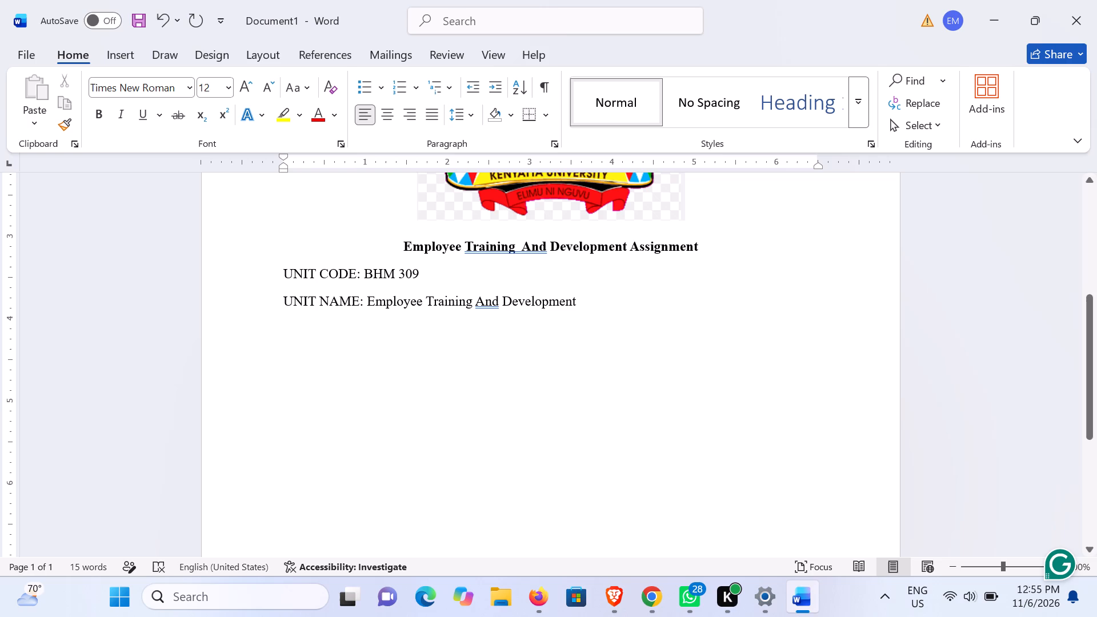
pyautogui.scroll(-1, 487, 452)
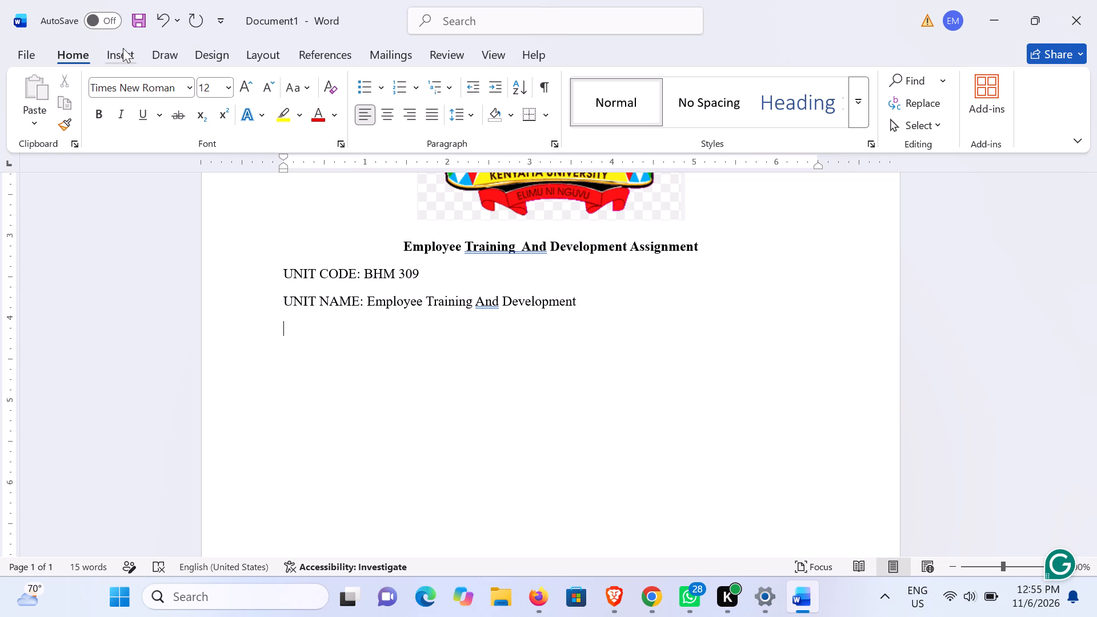
pyautogui.click(125, 50)
pyautogui.click(139, 117)
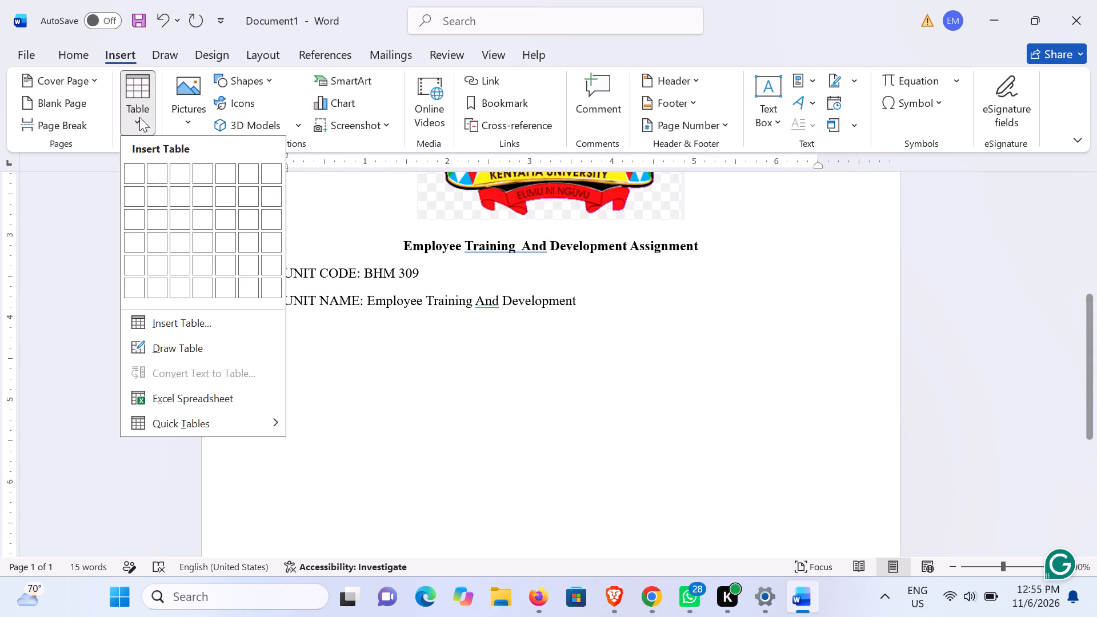
pyautogui.click(166, 322)
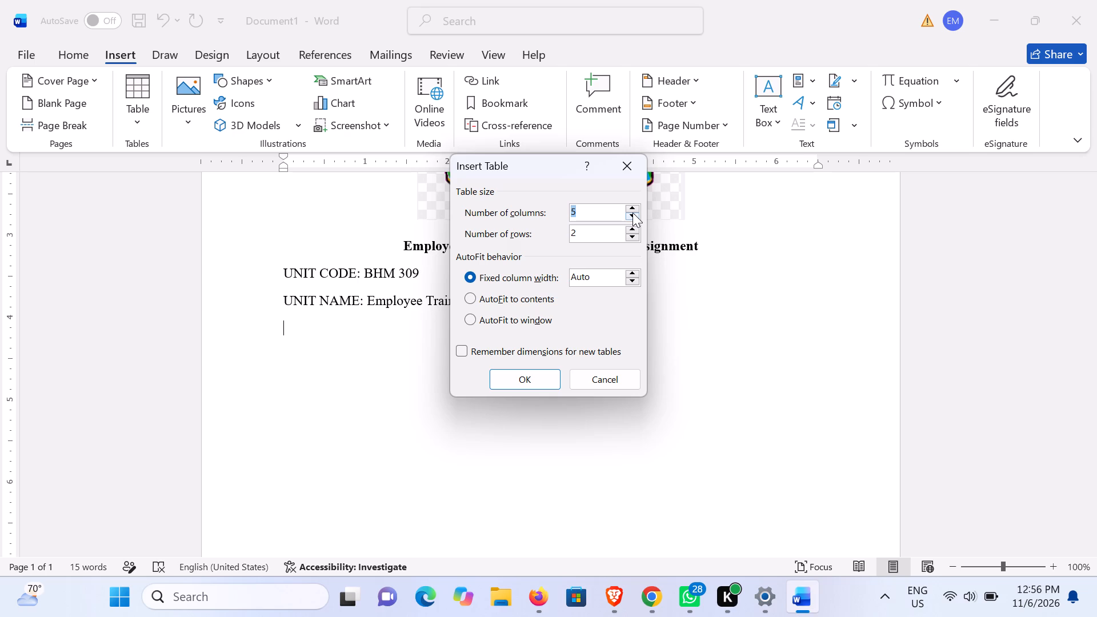
pyautogui.click(632, 213)
pyautogui.click(632, 213)
pyautogui.tripleClick(632, 227)
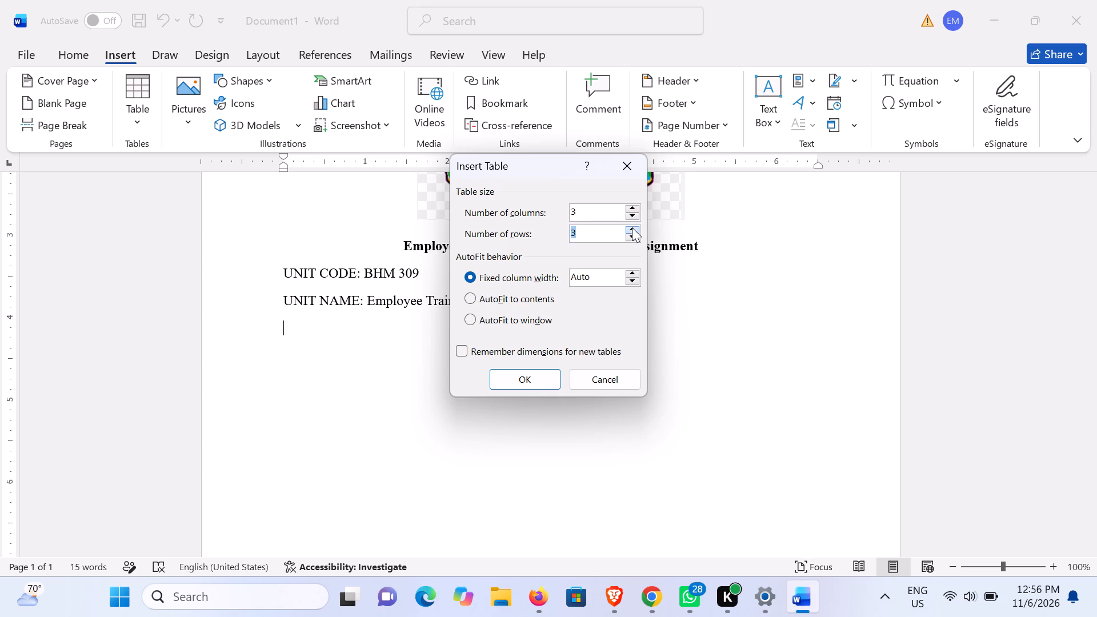
pyautogui.click(632, 227)
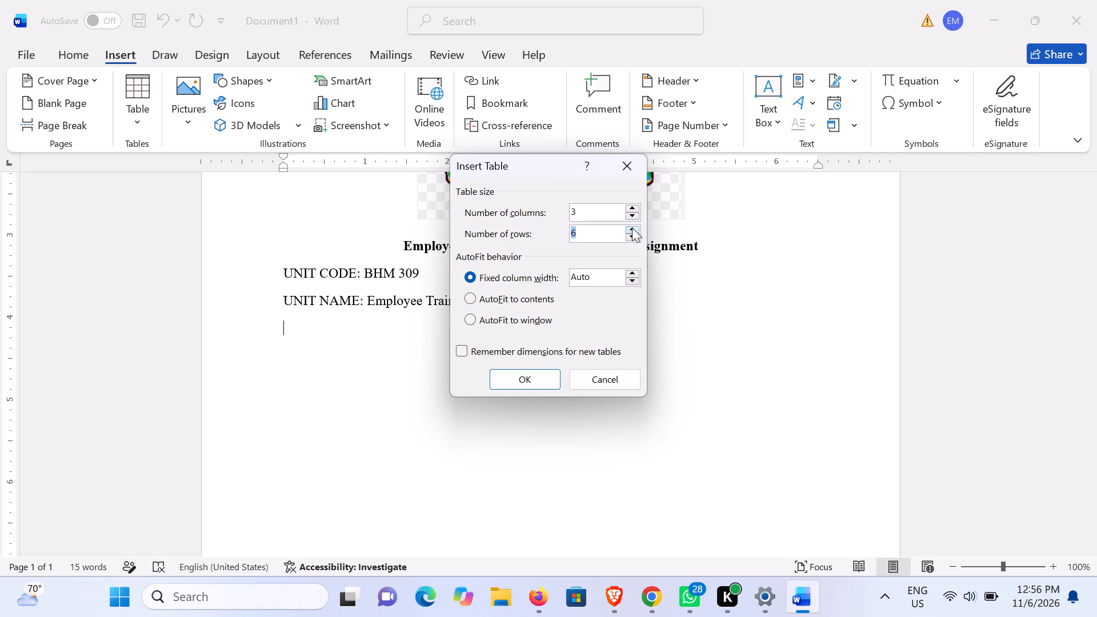
pyautogui.click(632, 227)
pyautogui.click(529, 375)
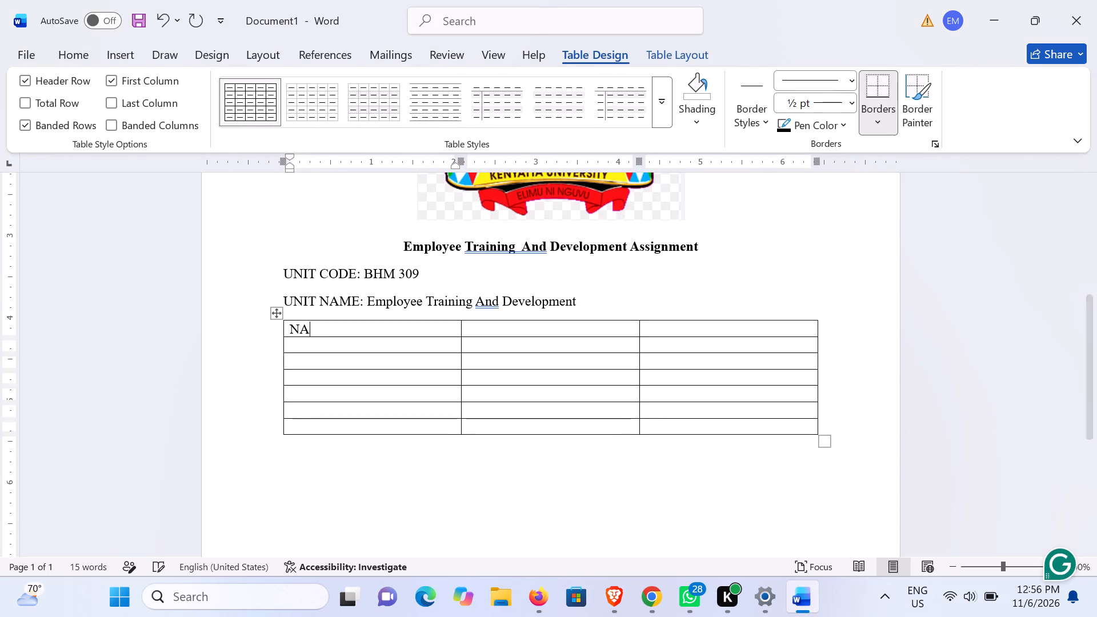
# Fill the table's header row with the column headings NAME, ADM NO and SIGNATURE.
pyautogui.press('Right')
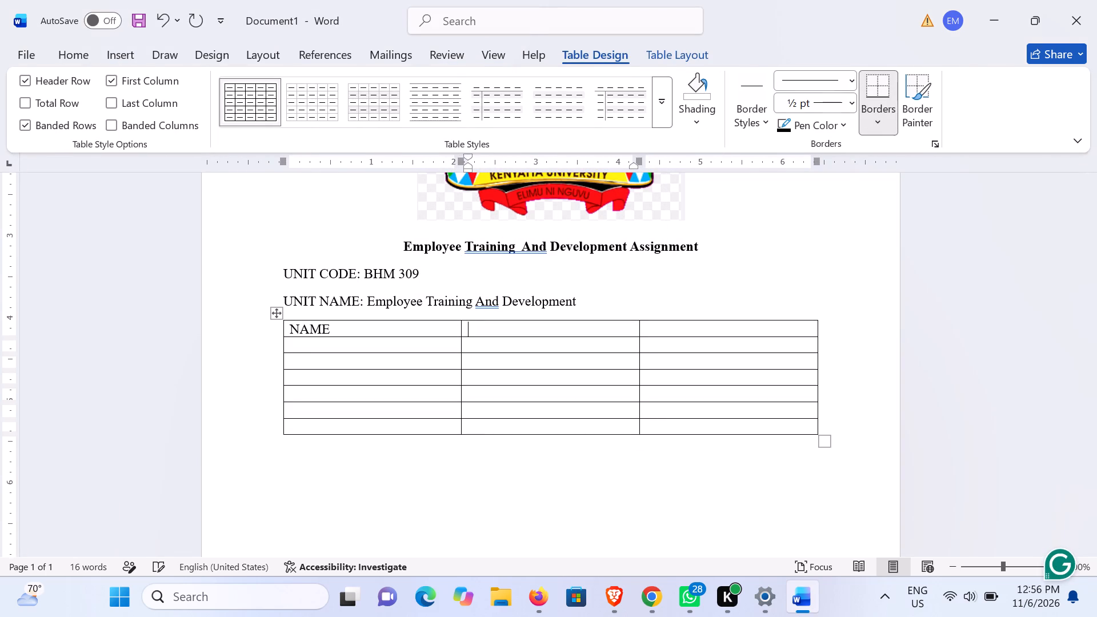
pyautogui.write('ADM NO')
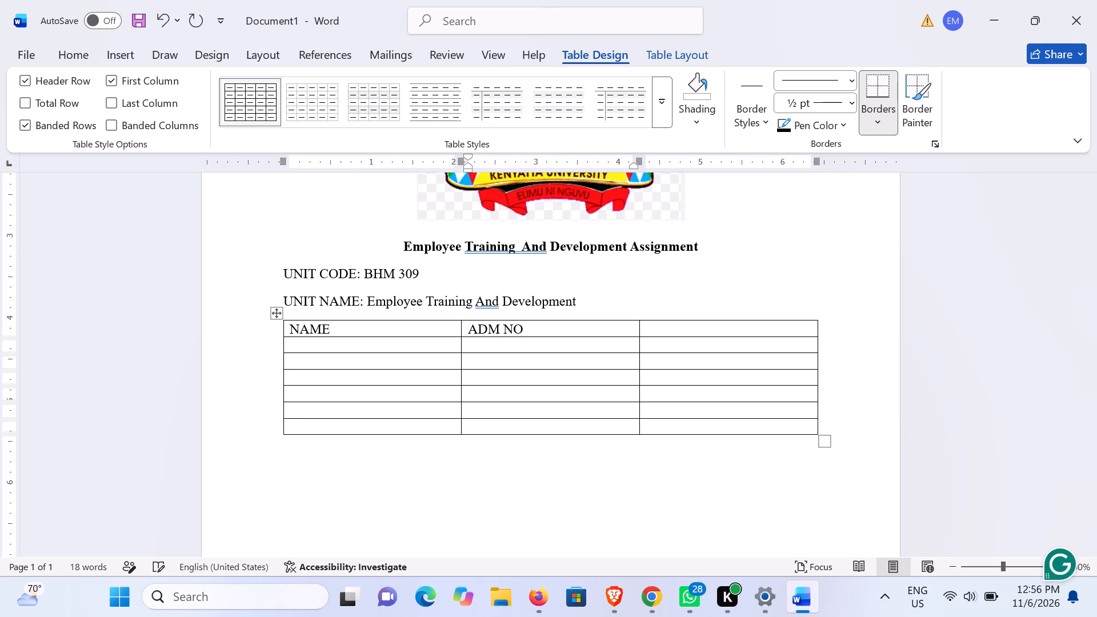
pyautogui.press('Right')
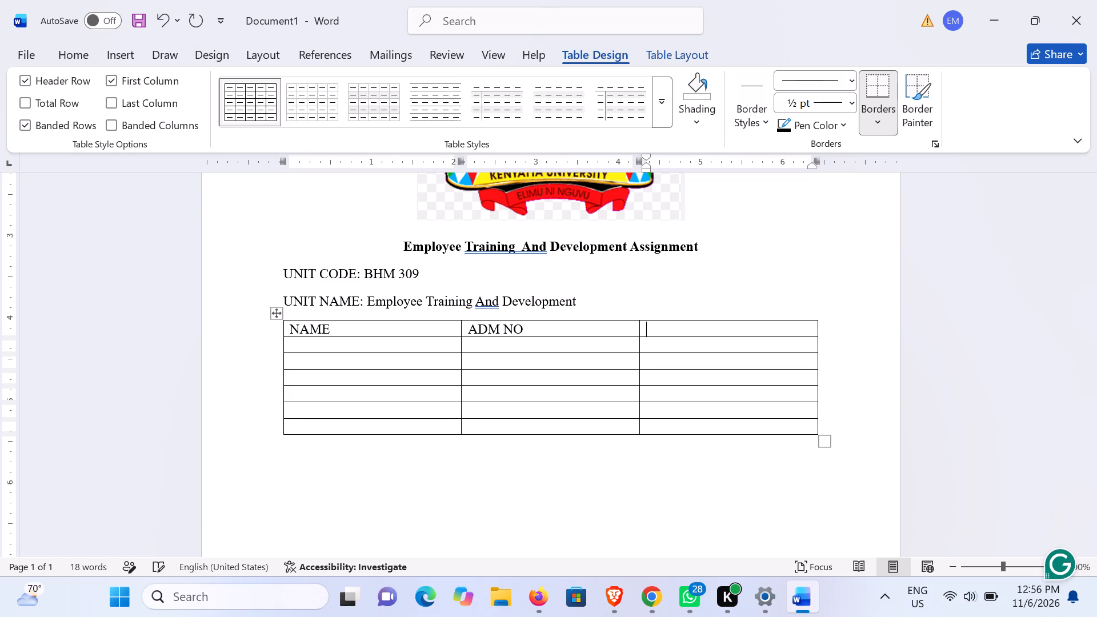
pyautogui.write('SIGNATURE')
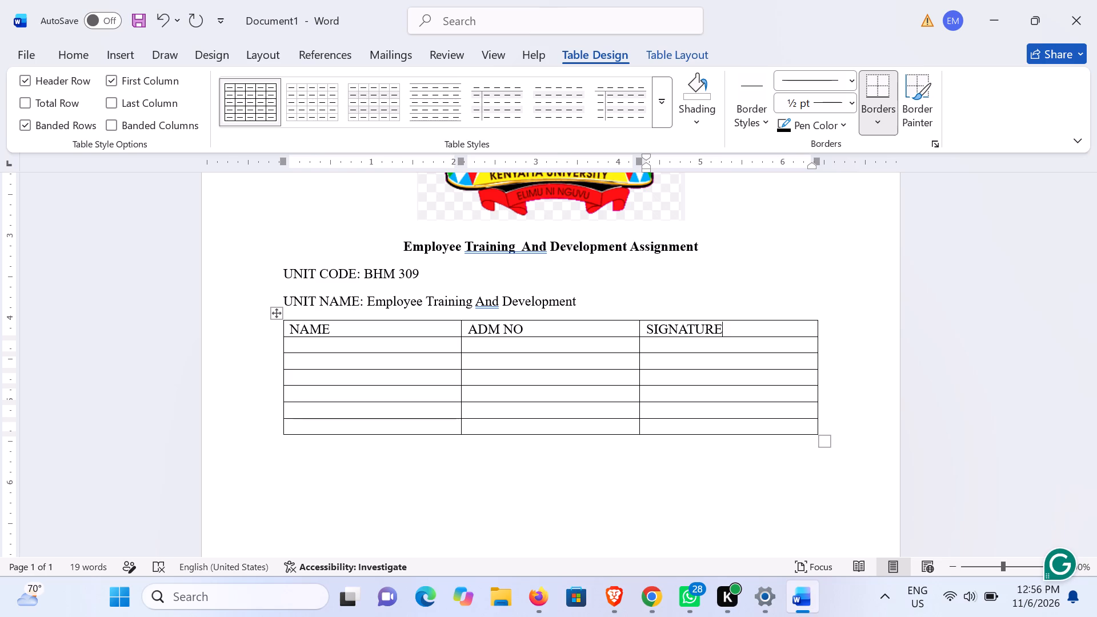
# Enter the first student's full name in the NAME column, directly below the header row.
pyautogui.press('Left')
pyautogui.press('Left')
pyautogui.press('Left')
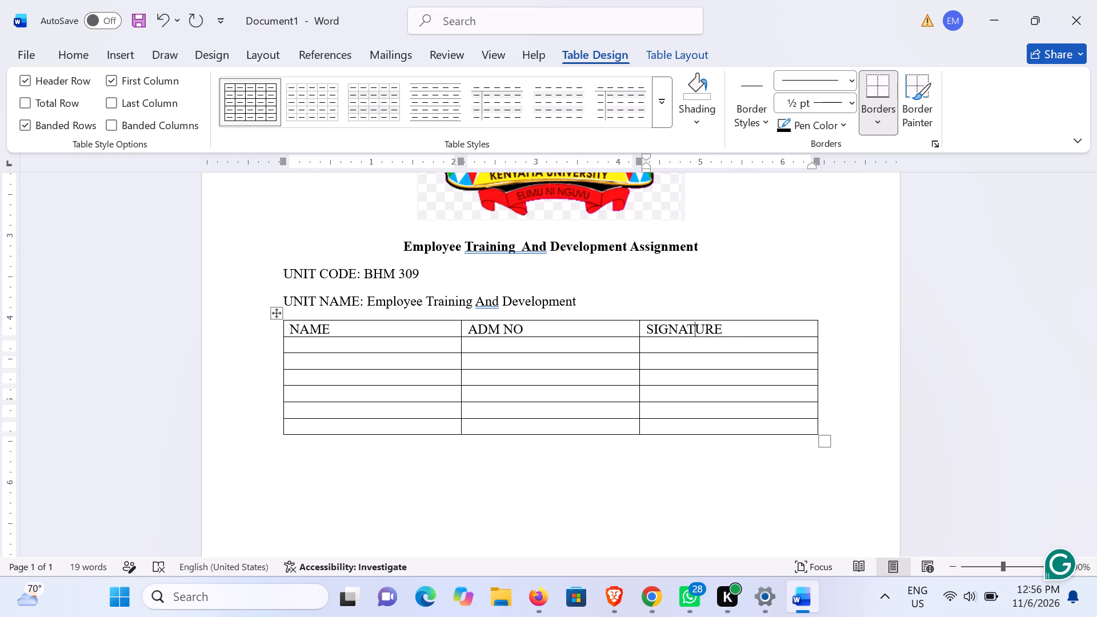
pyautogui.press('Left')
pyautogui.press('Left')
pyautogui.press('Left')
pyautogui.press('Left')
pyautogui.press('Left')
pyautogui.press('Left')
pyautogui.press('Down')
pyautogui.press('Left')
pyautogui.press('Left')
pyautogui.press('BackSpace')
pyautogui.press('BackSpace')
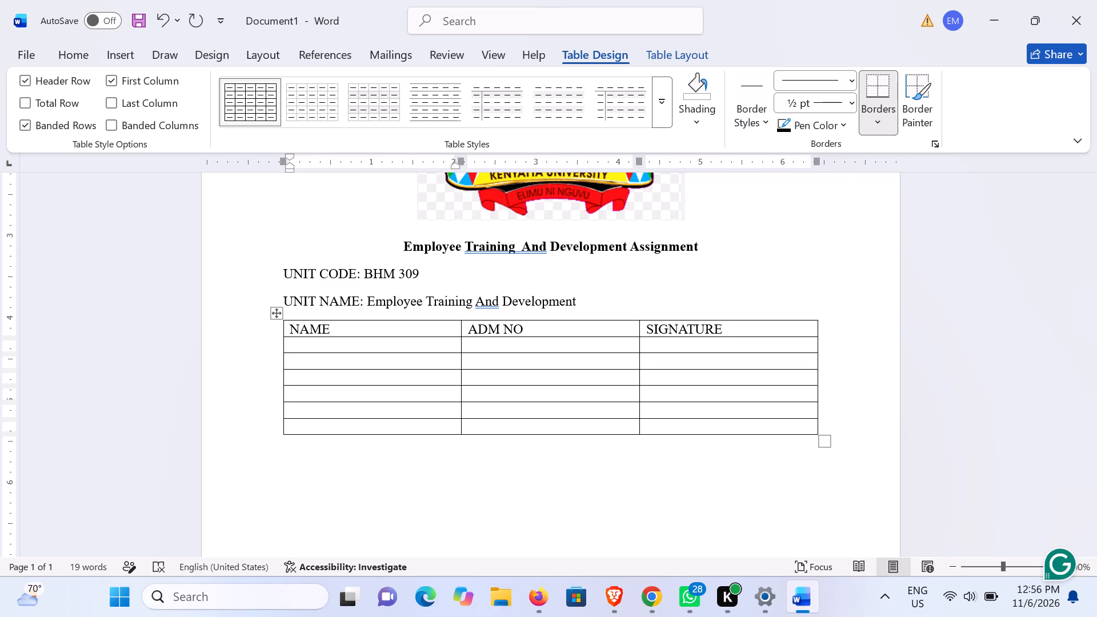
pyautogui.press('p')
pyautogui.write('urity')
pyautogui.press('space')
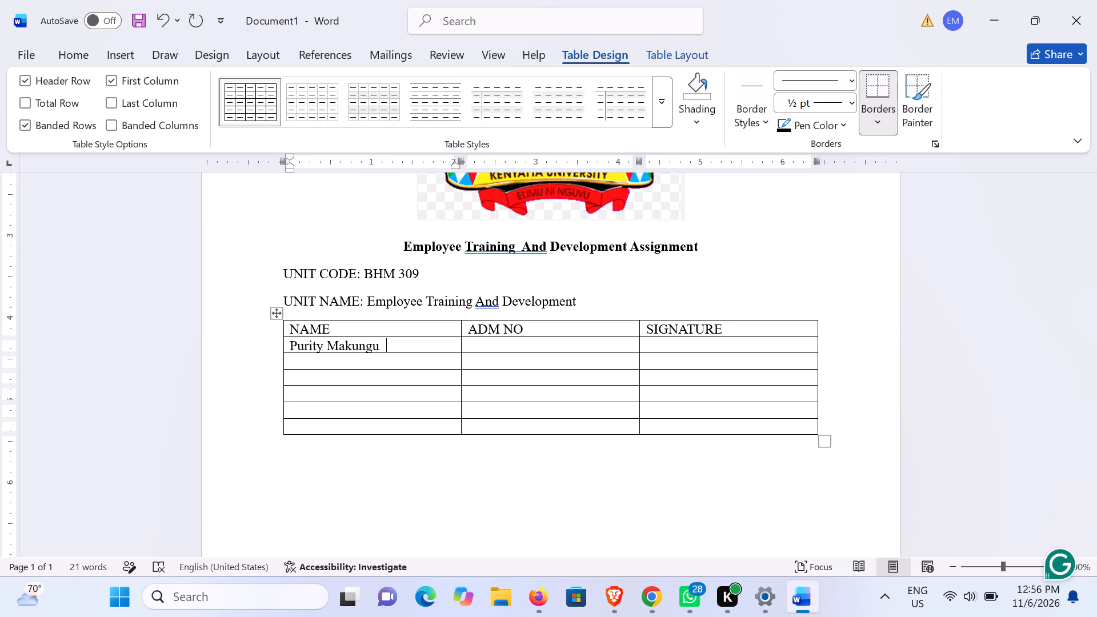
# Enter the second and third students' full names in the following two rows of the NAME column.
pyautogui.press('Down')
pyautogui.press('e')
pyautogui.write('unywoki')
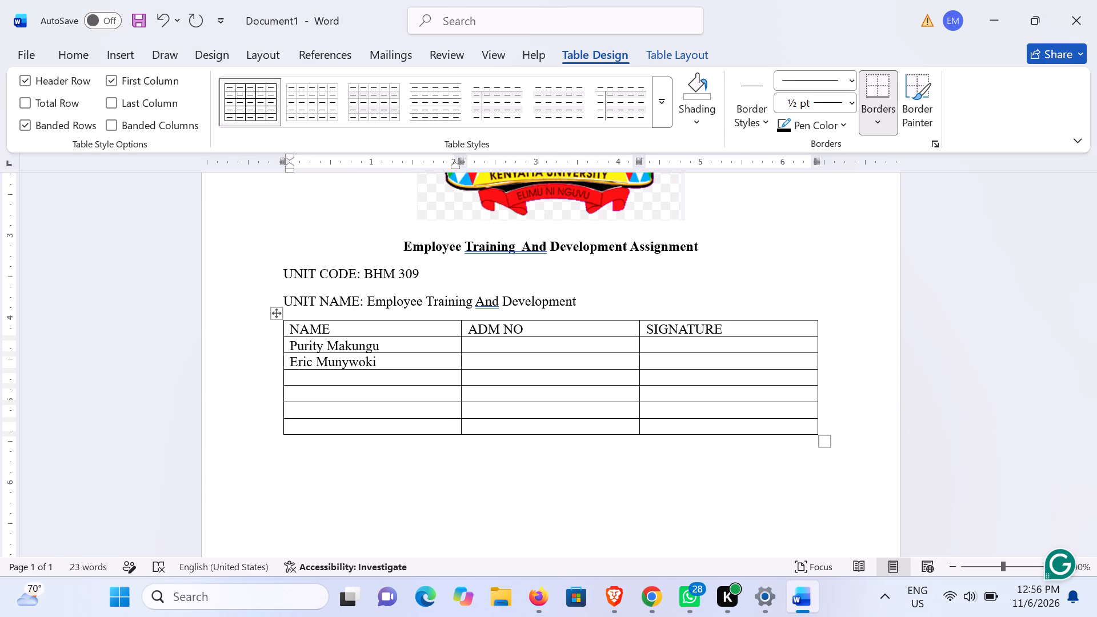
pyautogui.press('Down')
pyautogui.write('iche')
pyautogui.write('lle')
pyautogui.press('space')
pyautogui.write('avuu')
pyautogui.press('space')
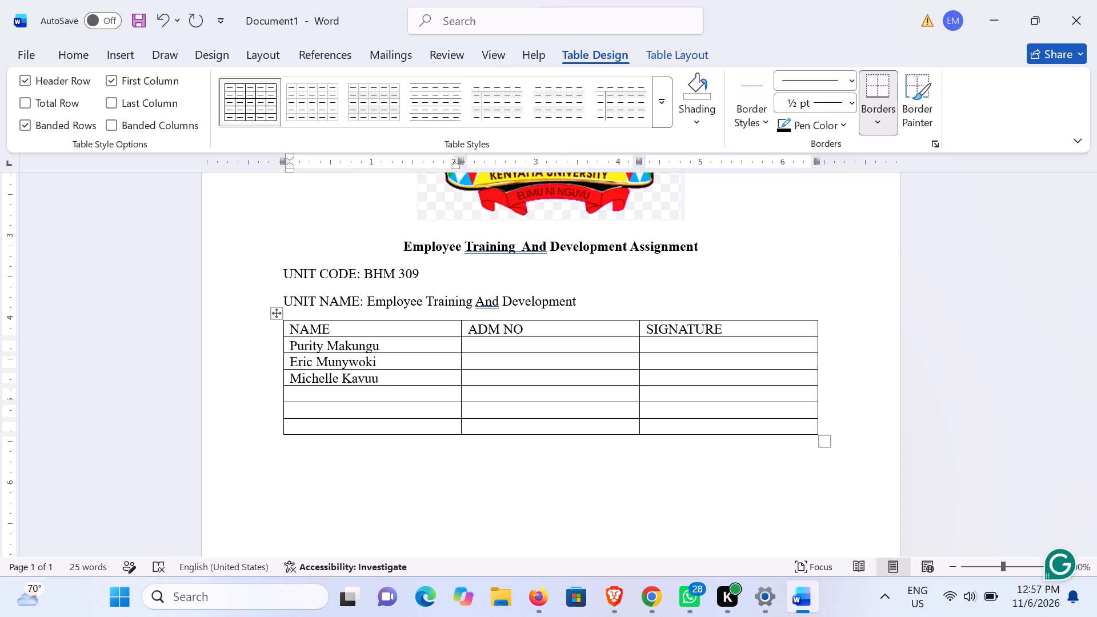
# Enter the fourth student's full name in the NAME column, retyping the mistyped beginning.
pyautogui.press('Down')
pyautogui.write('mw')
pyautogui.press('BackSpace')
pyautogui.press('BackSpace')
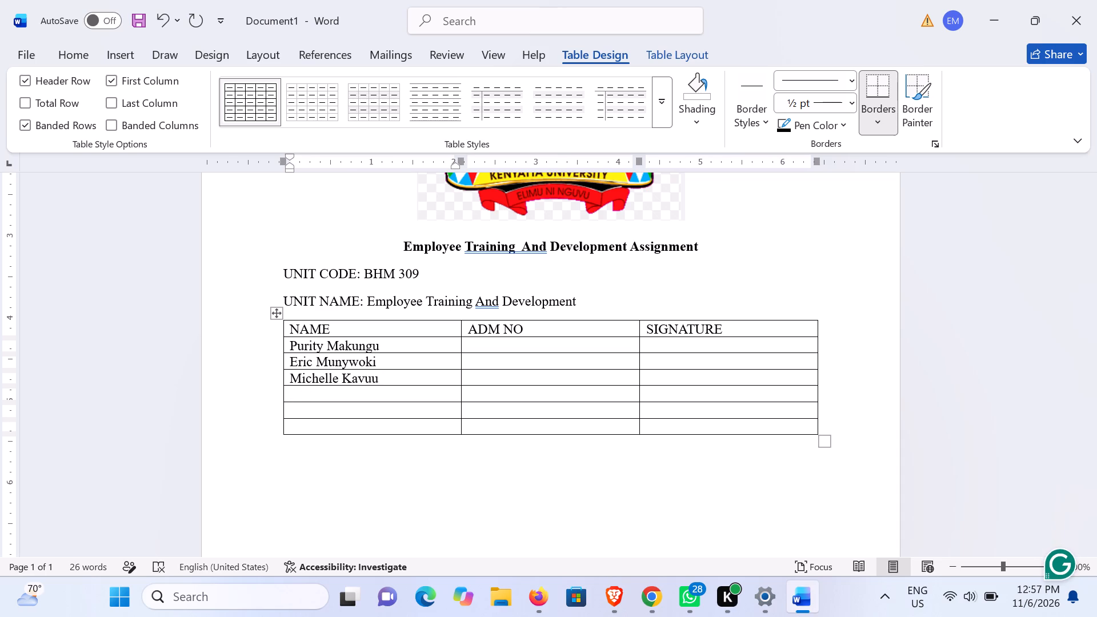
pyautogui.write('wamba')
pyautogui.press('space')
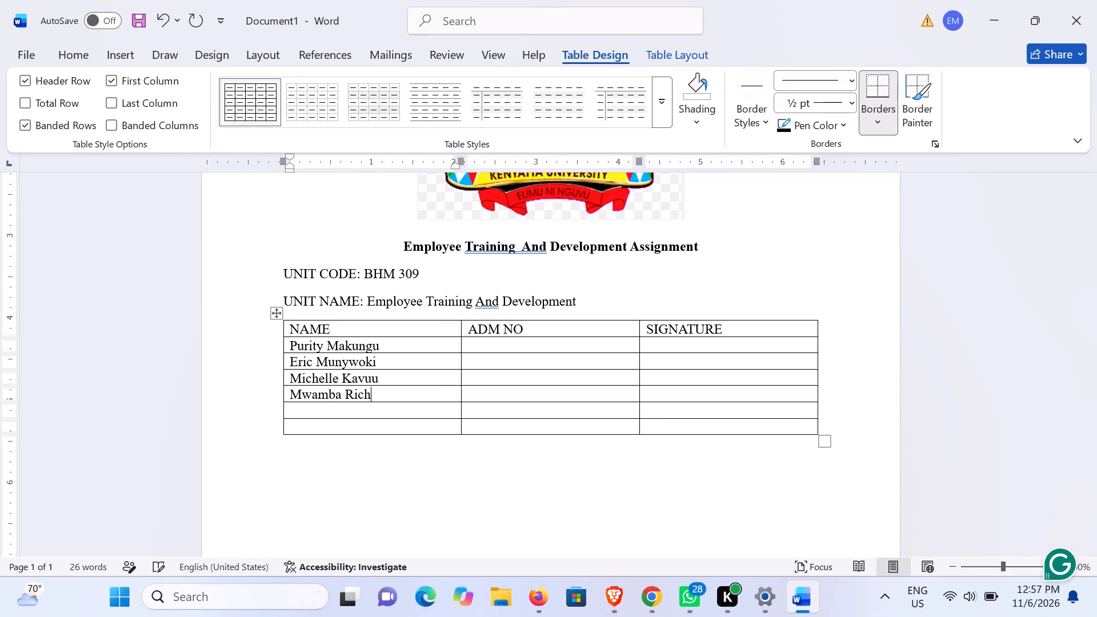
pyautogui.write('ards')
# Enter the fifth student's full name in the NAME column, correcting the first name's spelling, and move to the last row.
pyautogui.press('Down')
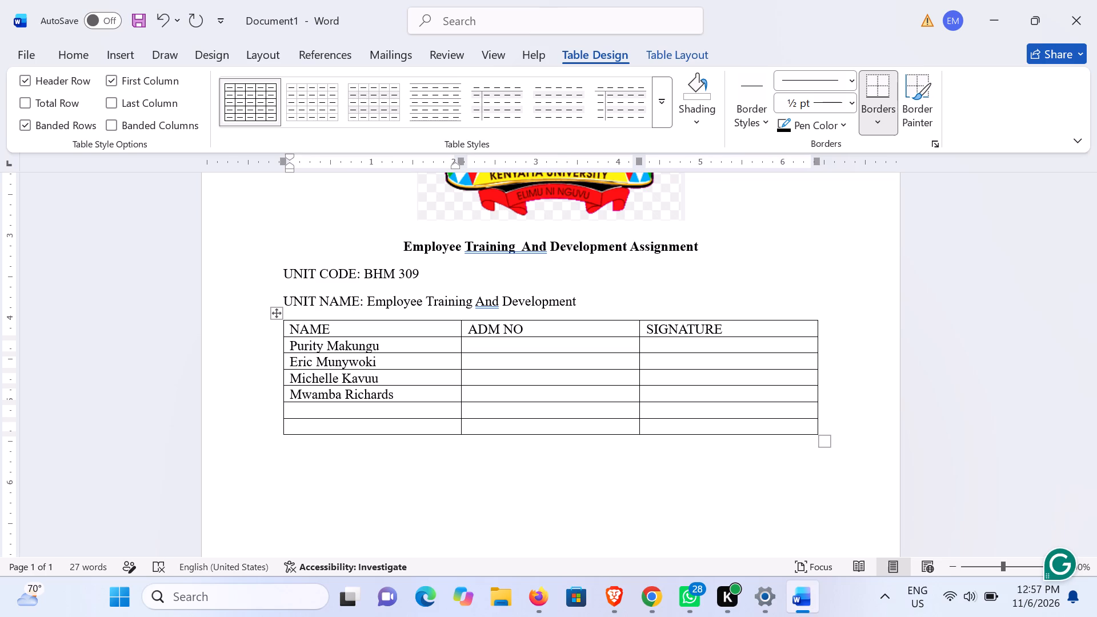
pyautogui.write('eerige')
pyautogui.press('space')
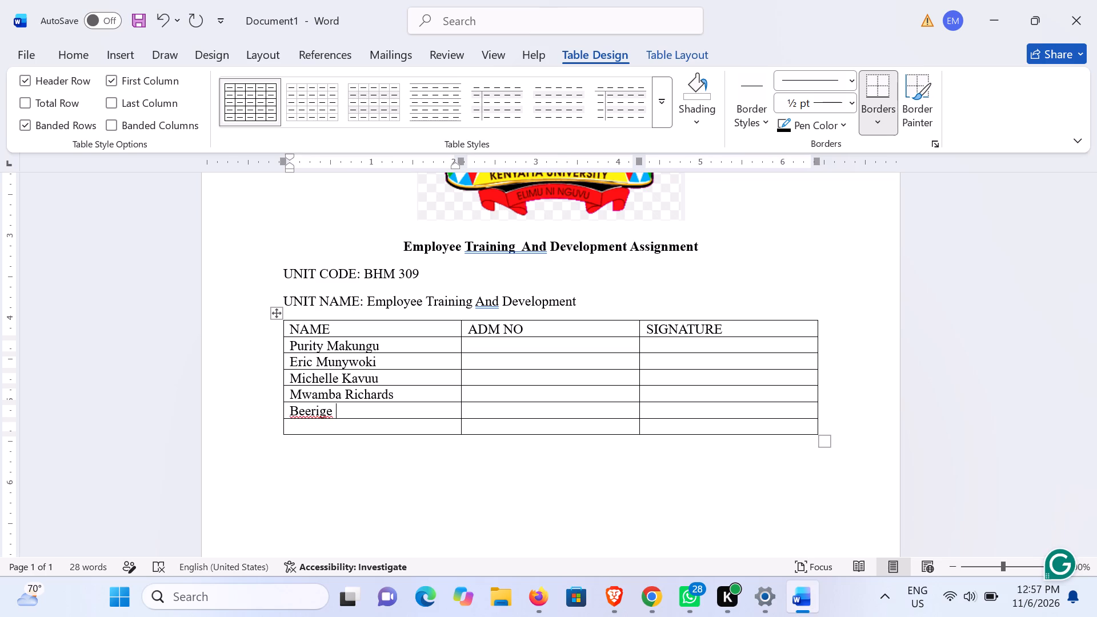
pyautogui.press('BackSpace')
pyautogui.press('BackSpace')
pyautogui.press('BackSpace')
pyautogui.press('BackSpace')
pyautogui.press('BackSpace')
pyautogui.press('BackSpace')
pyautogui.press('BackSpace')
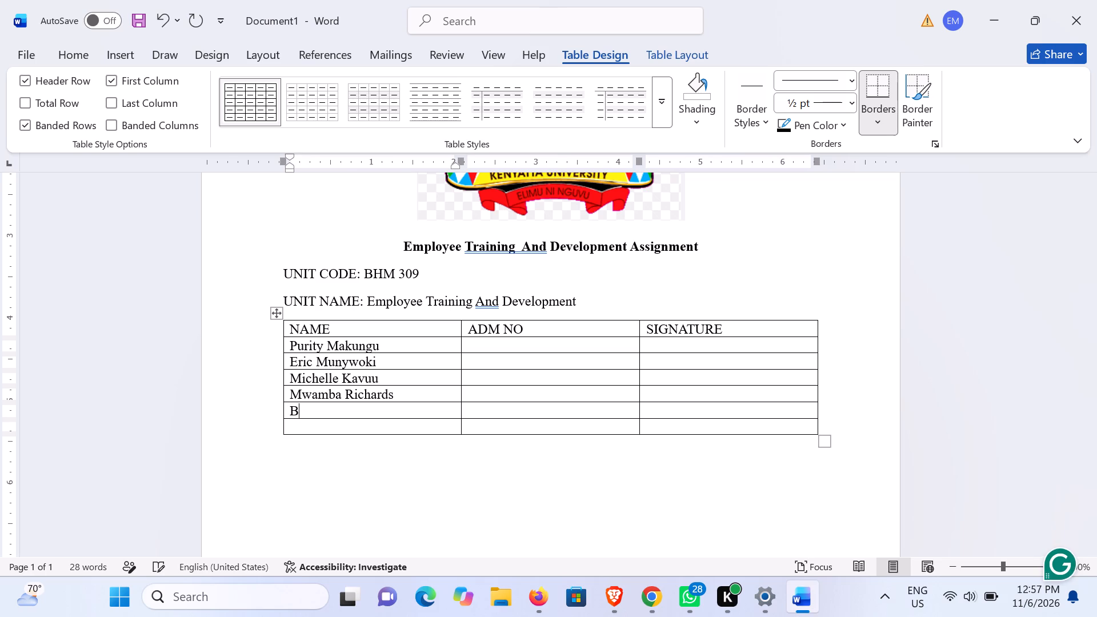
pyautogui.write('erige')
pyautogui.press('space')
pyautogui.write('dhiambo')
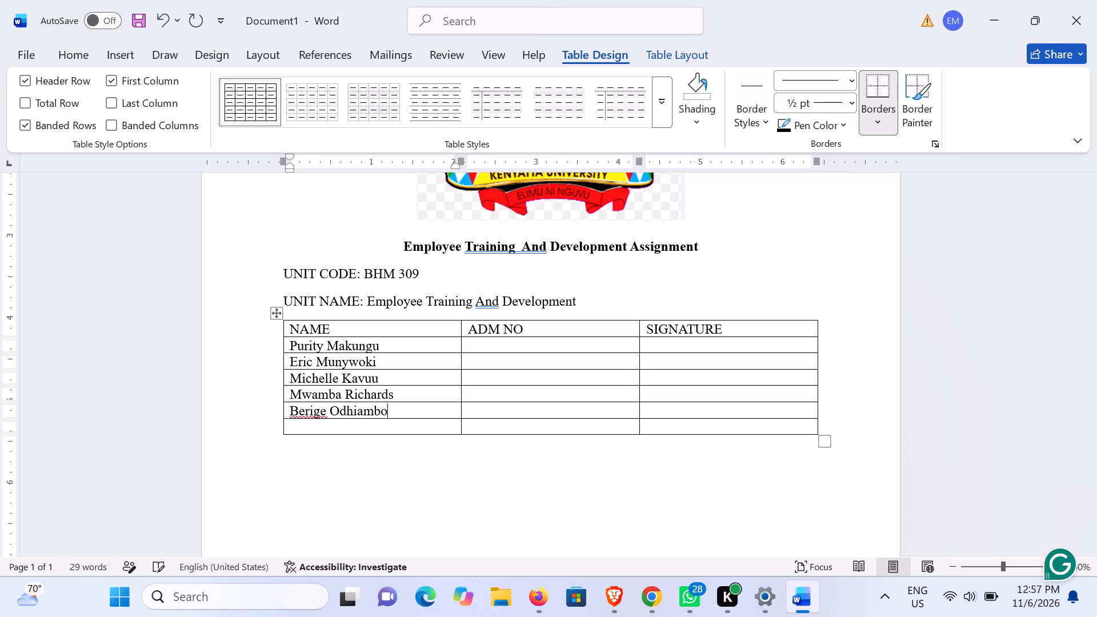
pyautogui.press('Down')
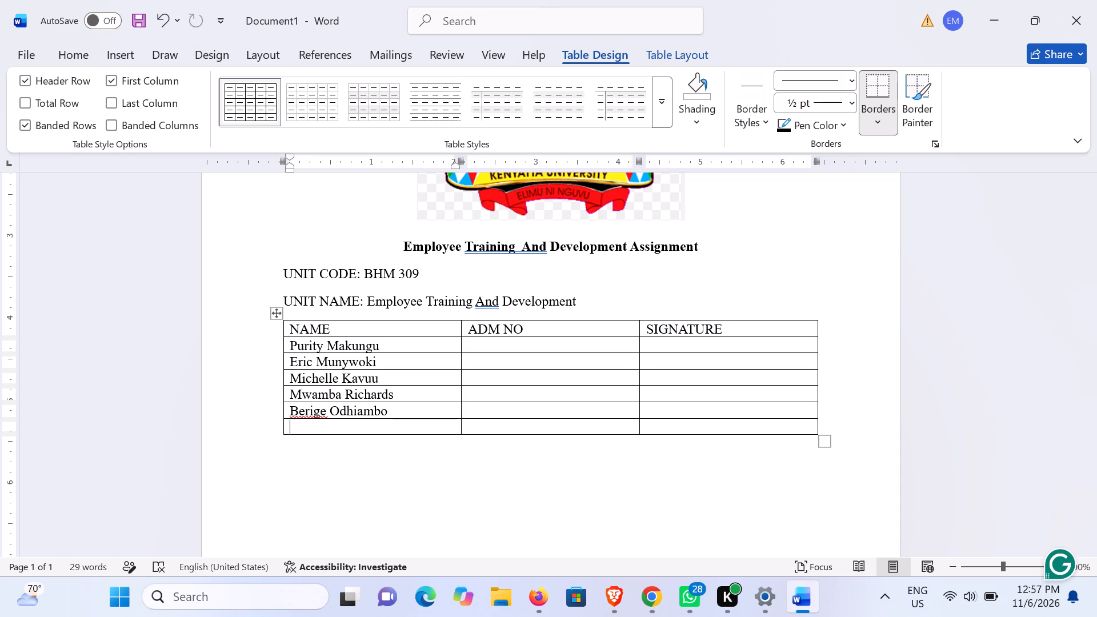
# Enter the sixth student's full name in the last row of the NAME column, retyping the mistyped beginning.
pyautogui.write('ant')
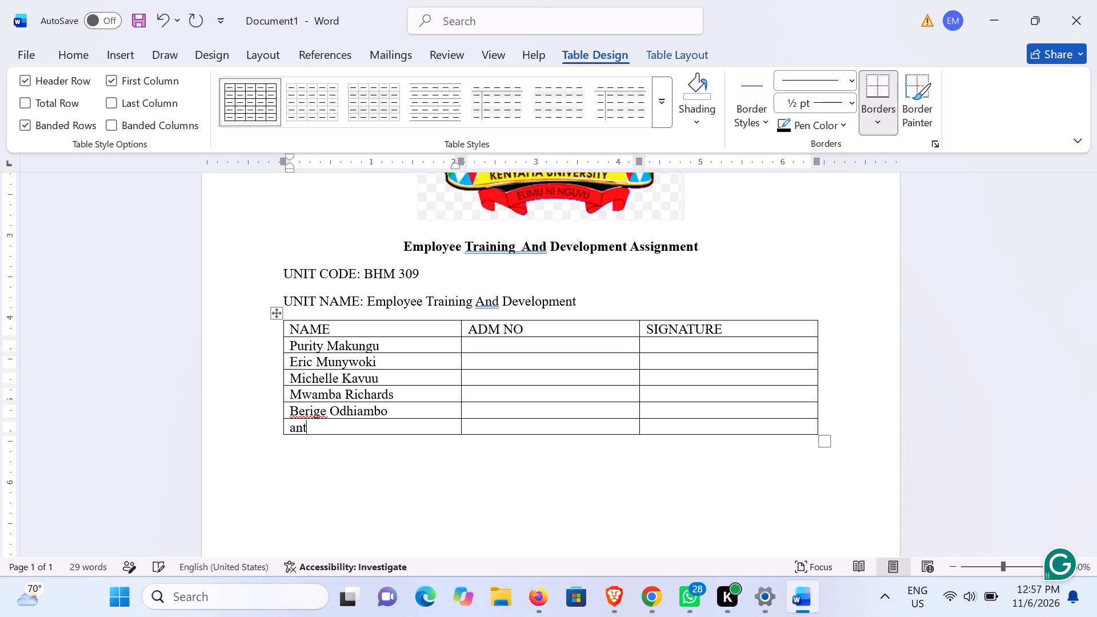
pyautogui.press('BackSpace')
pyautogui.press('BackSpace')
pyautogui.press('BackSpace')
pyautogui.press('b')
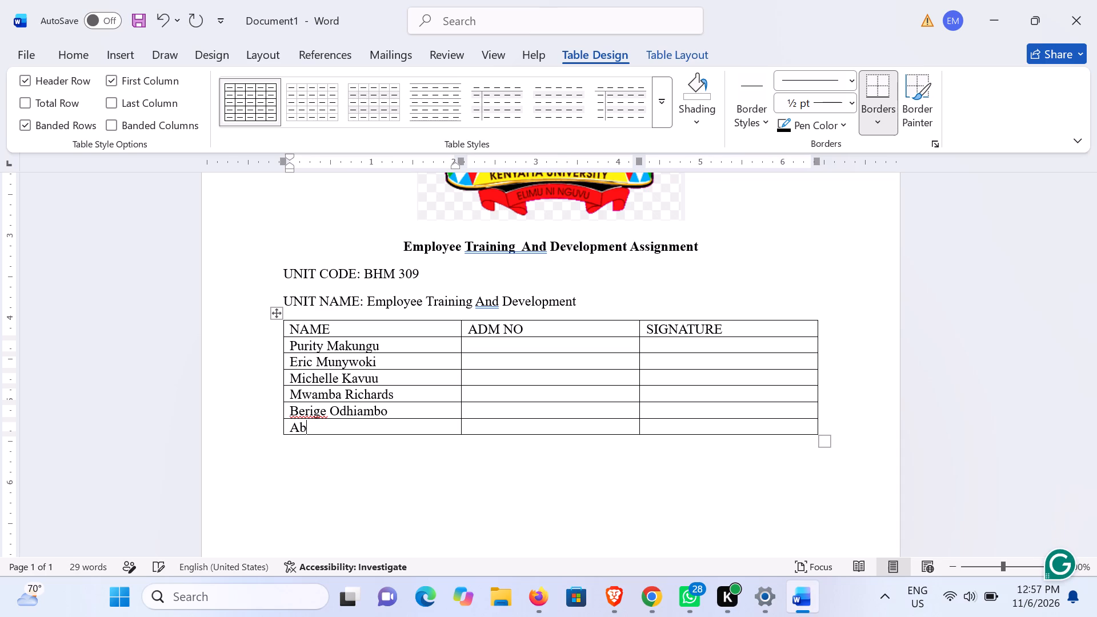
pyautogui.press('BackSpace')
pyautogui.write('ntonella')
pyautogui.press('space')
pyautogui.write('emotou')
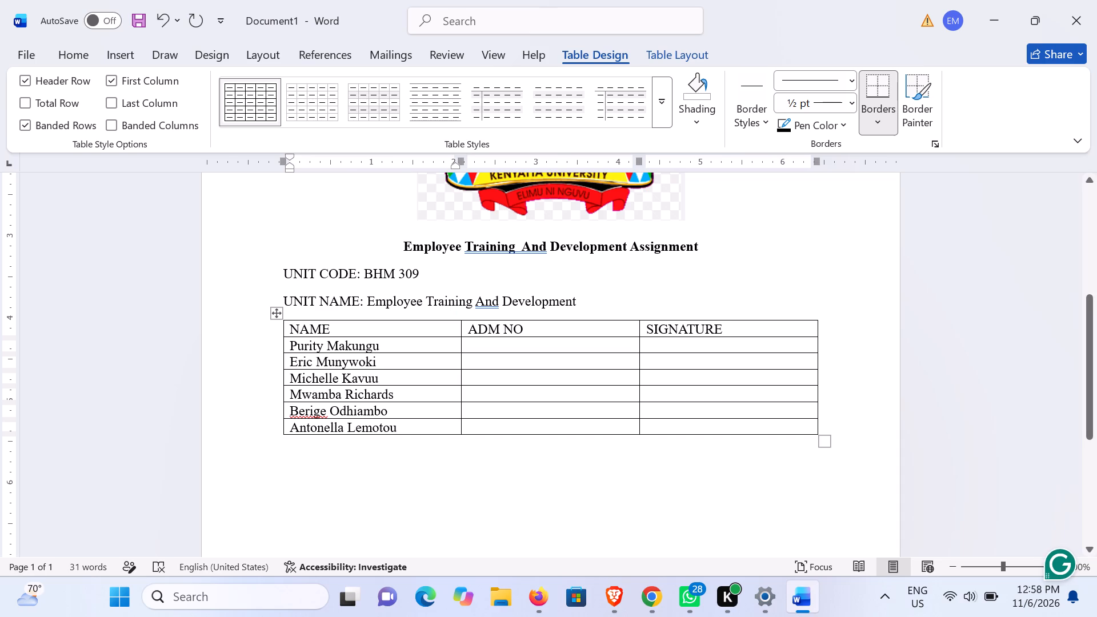
# Enter the second student's admission number in the ADM NO column.
pyautogui.click(478, 358)
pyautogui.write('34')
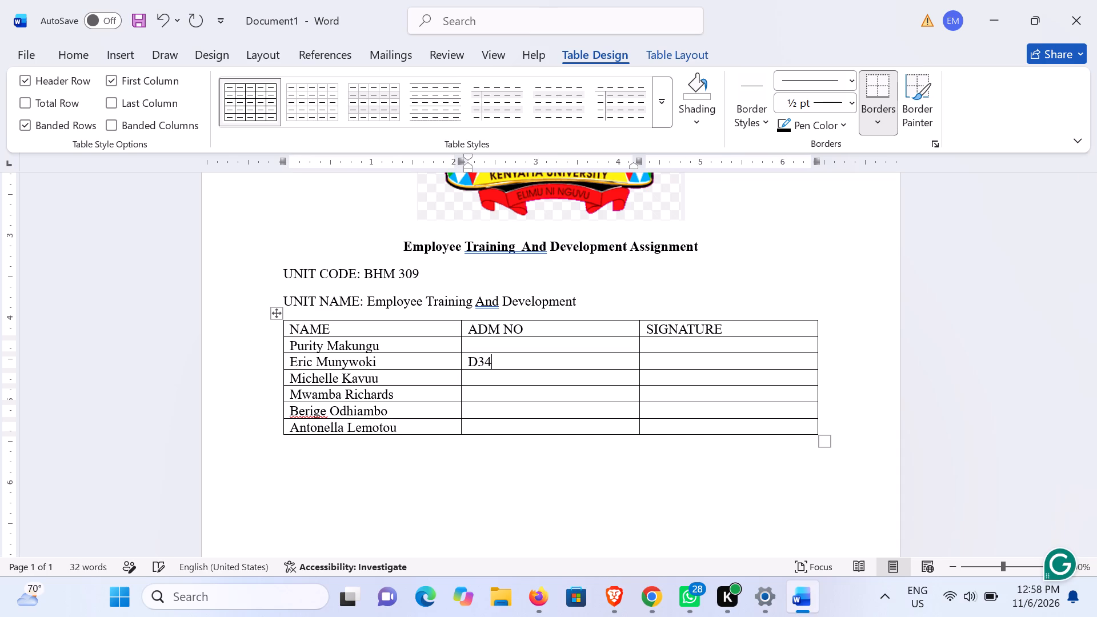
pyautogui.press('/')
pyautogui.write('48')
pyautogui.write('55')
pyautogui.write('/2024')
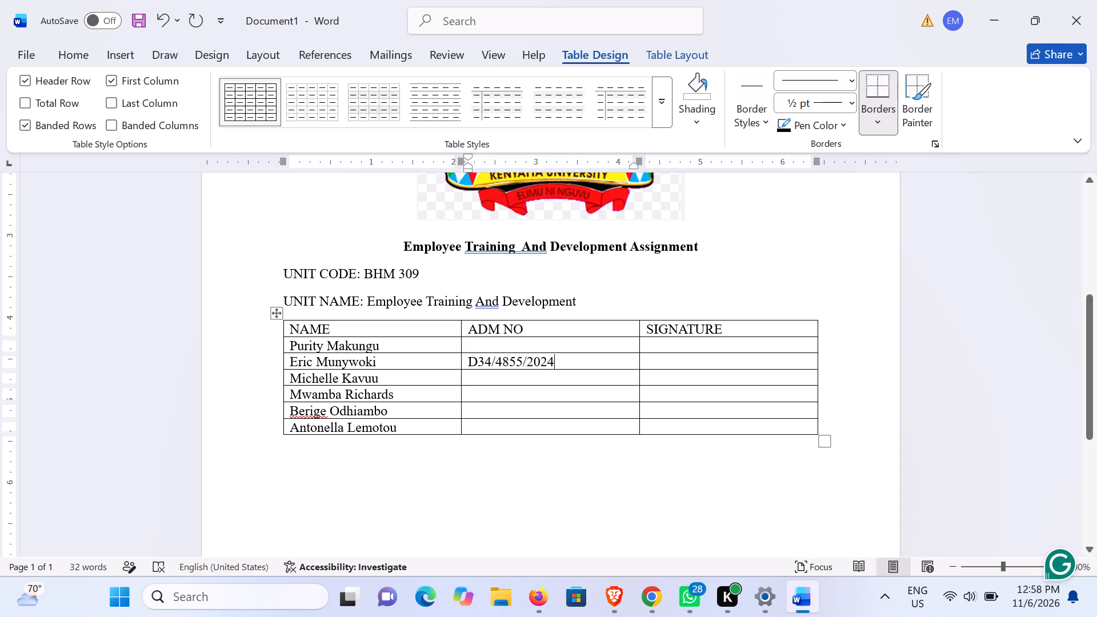
# Insert a page break on the empty line below the student table to start a second page.
pyautogui.scroll(-1, 531, 430)
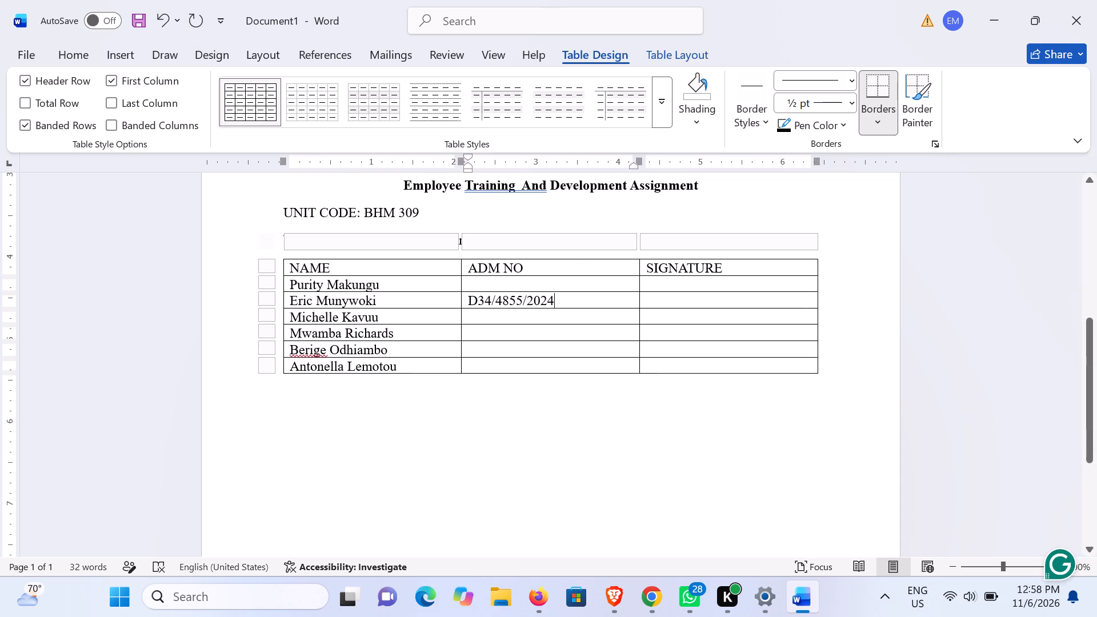
pyautogui.scroll(-1, 461, 466)
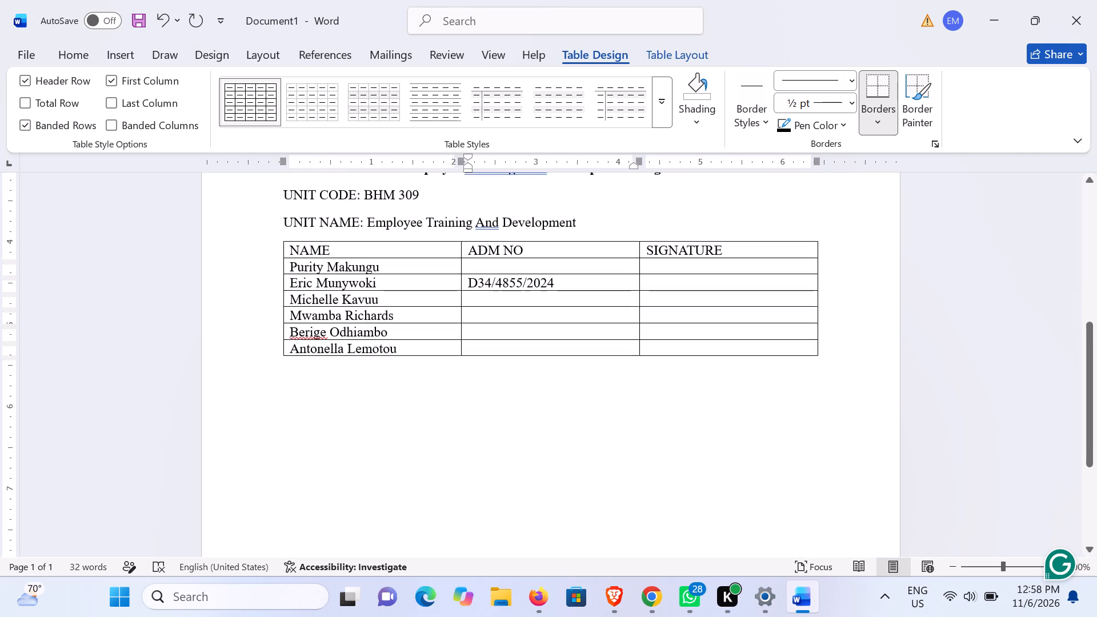
pyautogui.scroll(-4, 461, 466)
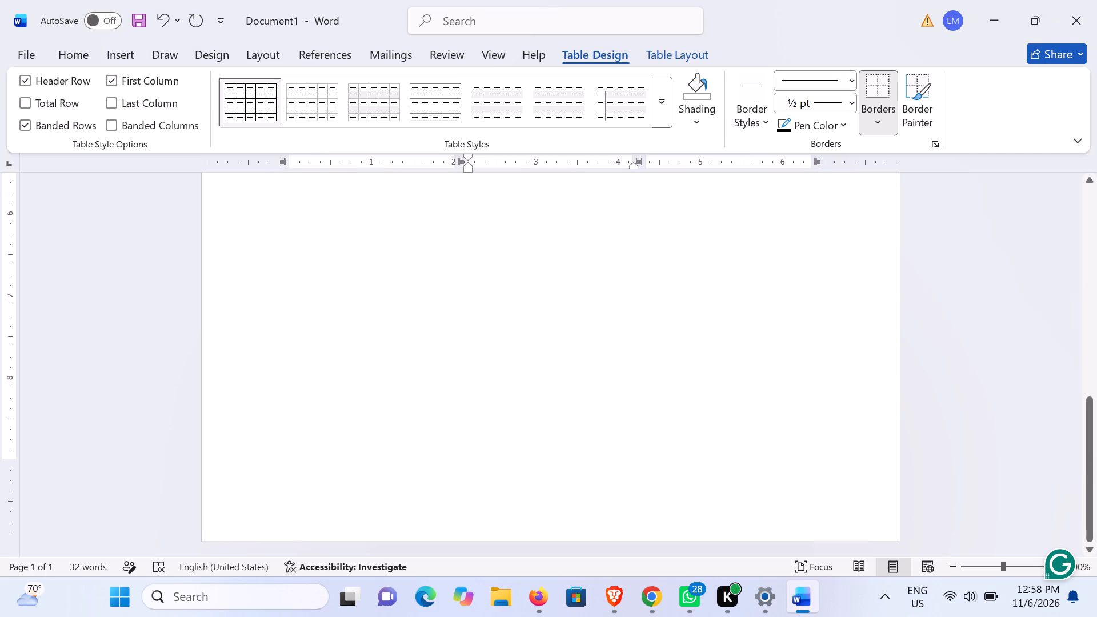
pyautogui.scroll(2, 411, 368)
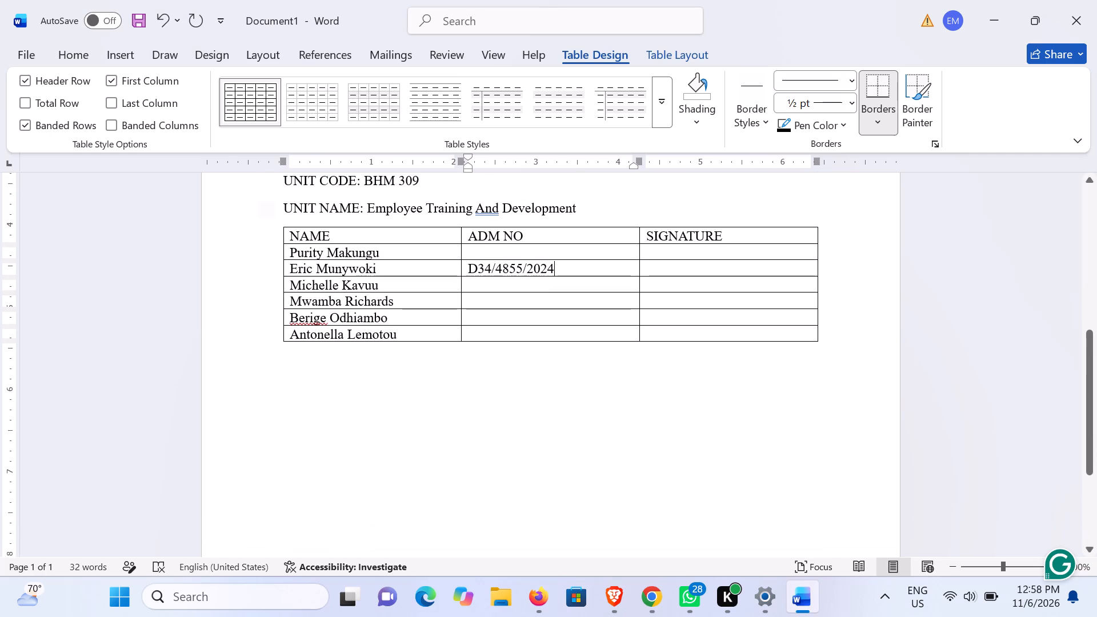
pyautogui.scroll(-1, 436, 387)
pyautogui.click(342, 388)
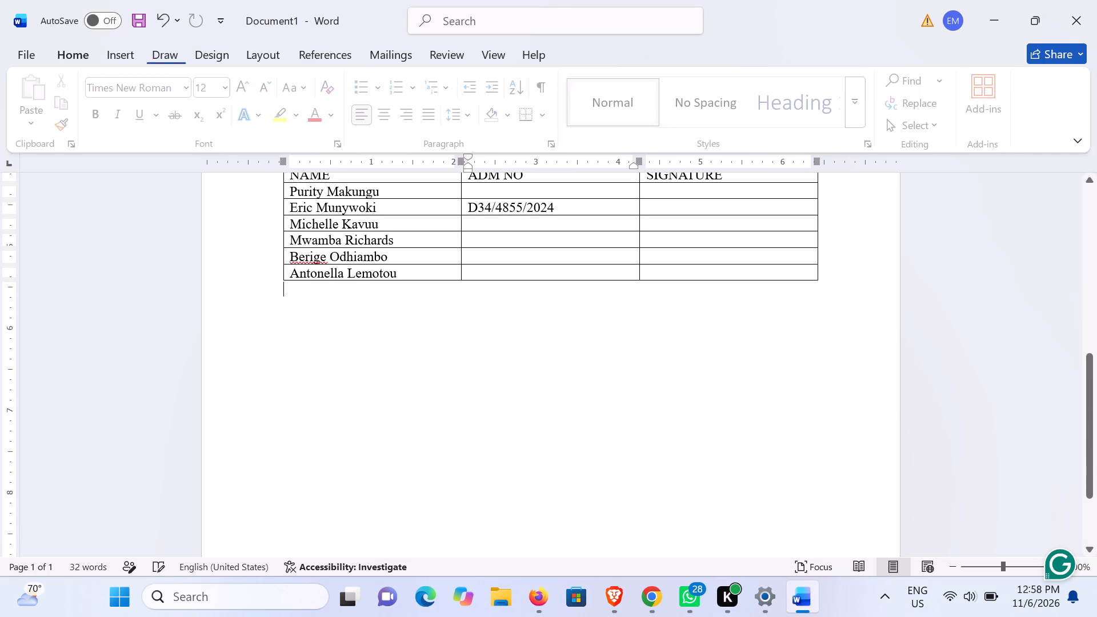
pyautogui.hotkey('ctrl', 'Return')
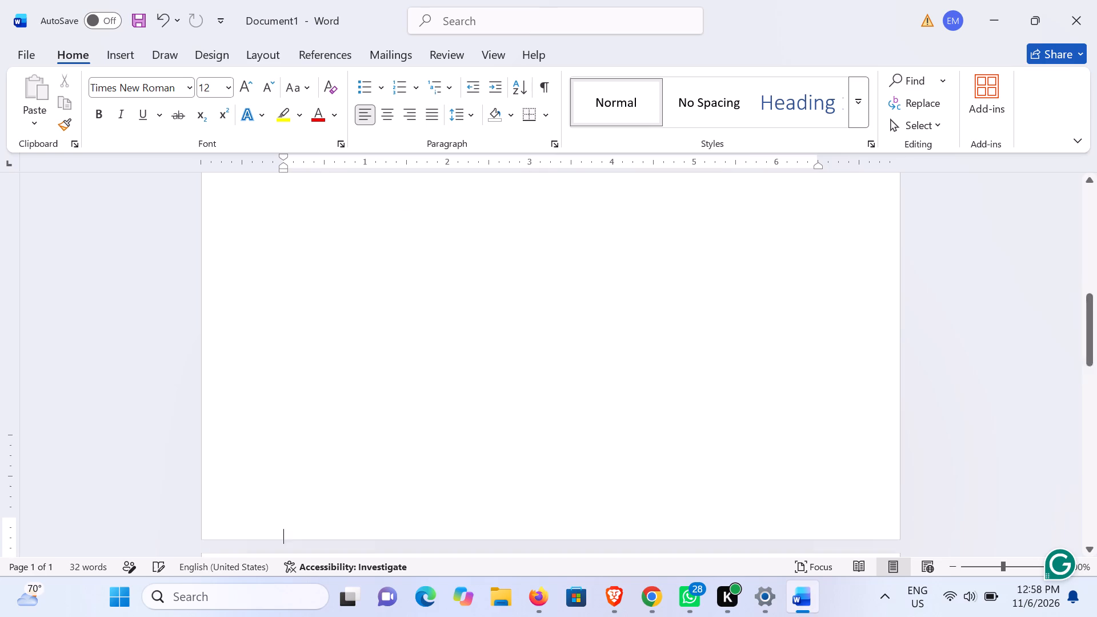
pyautogui.scroll(-2, 342, 388)
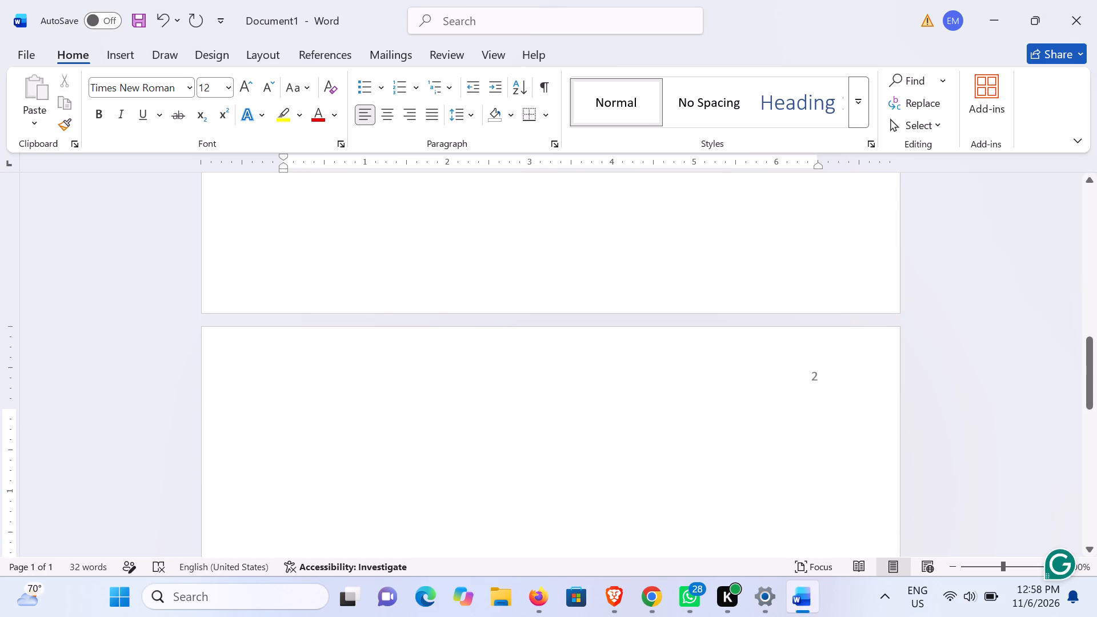
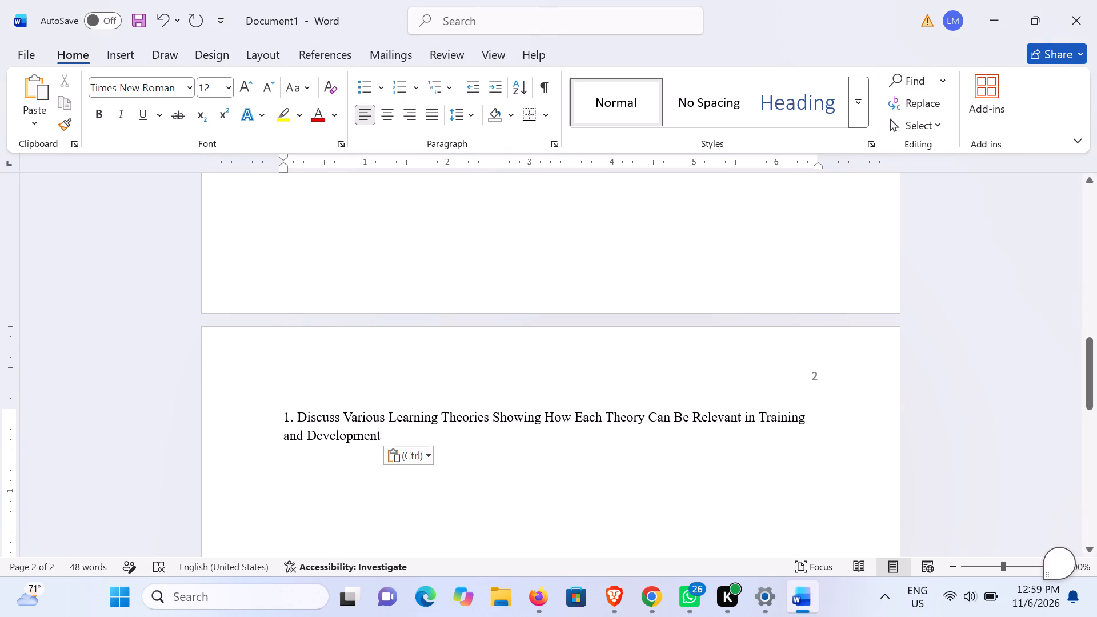
# Make the pasted learning theories heading on page 2 bold.
pyautogui.moveTo(535, 455); pyautogui.dragTo(349, 415)
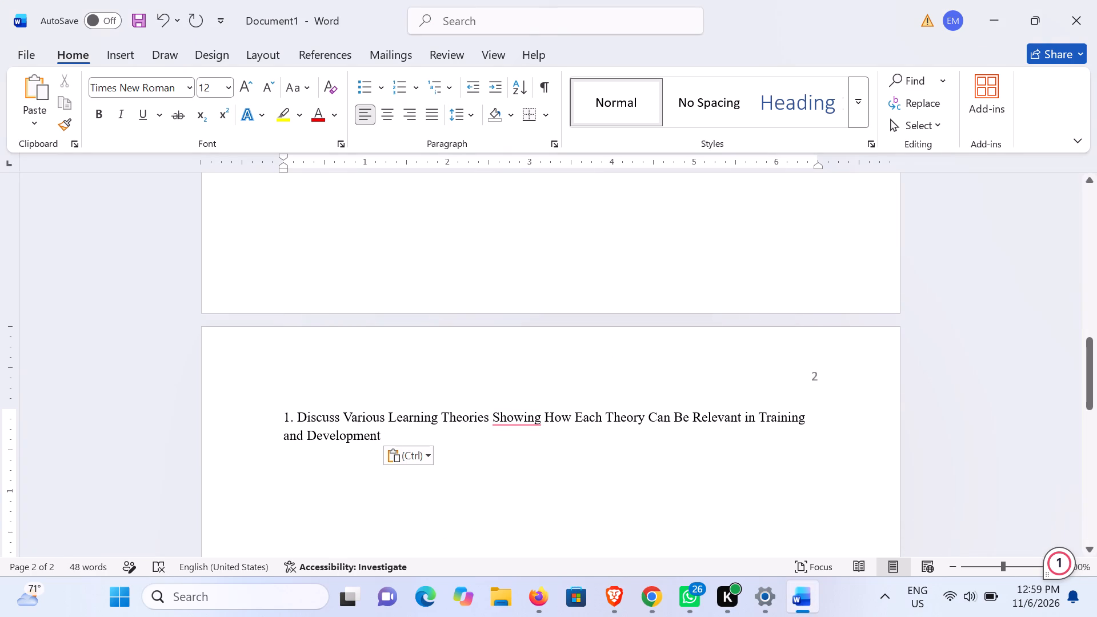
pyautogui.moveTo(349, 415); pyautogui.dragTo(236, 399)
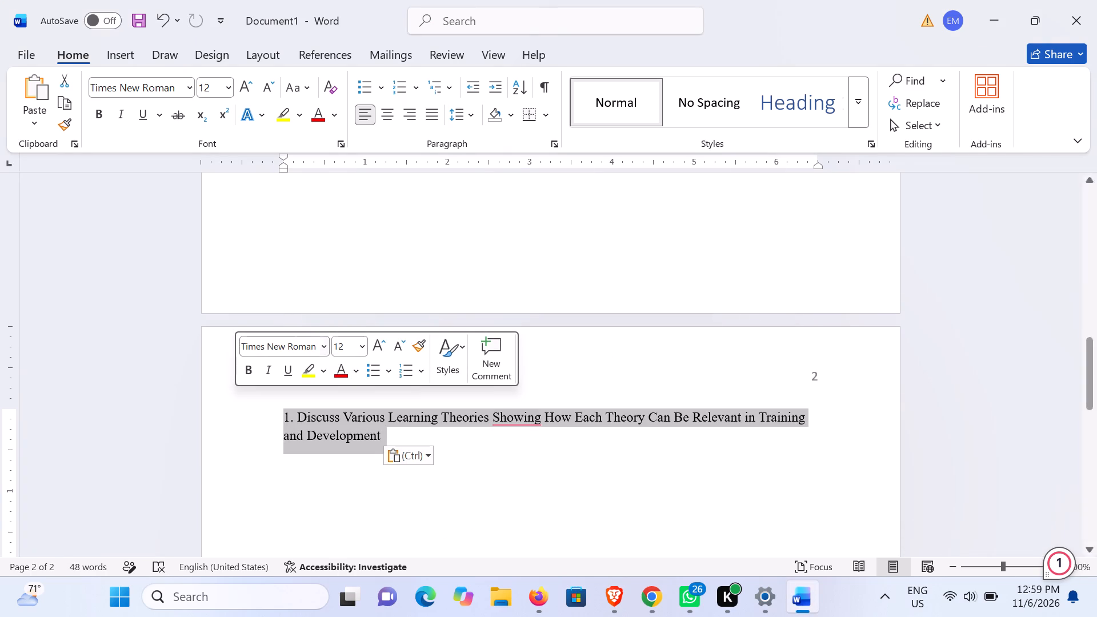
pyautogui.click(103, 120)
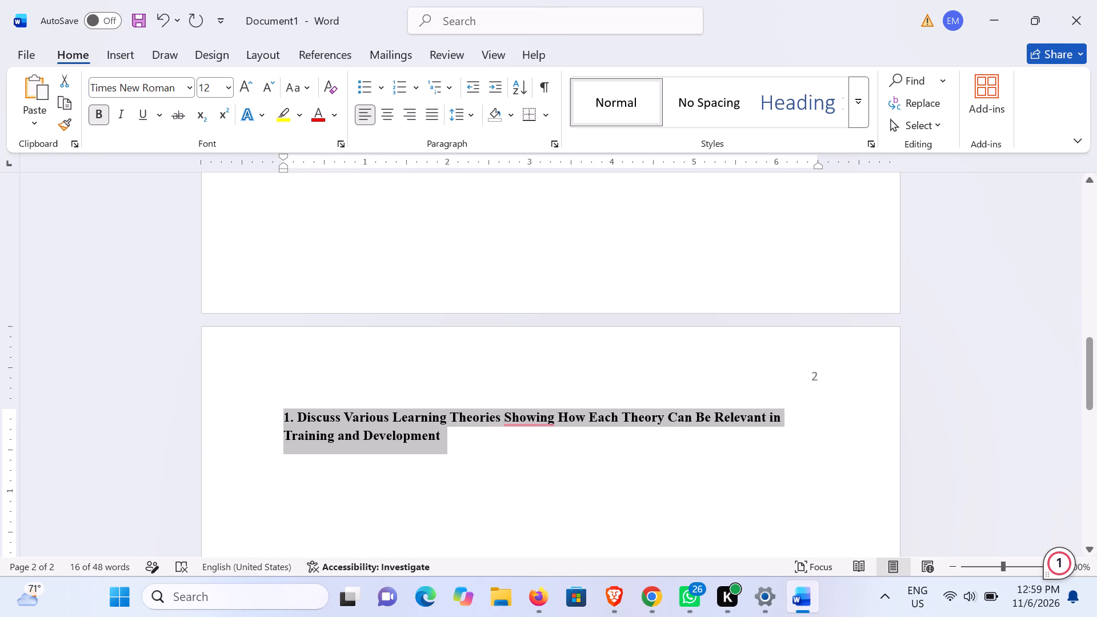
pyautogui.click(495, 486)
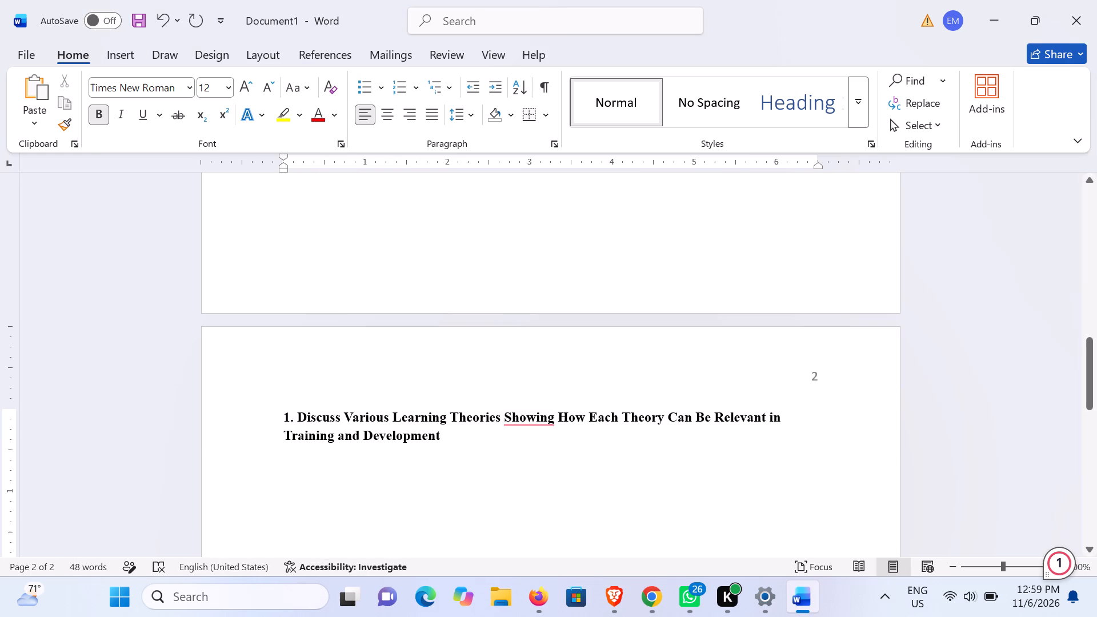
# Remove the page break before the bold heading and insert empty lines above it so the heading starts on page 2.
pyautogui.click(282, 414)
pyautogui.press('BackSpace')
pyautogui.press('BackSpace')
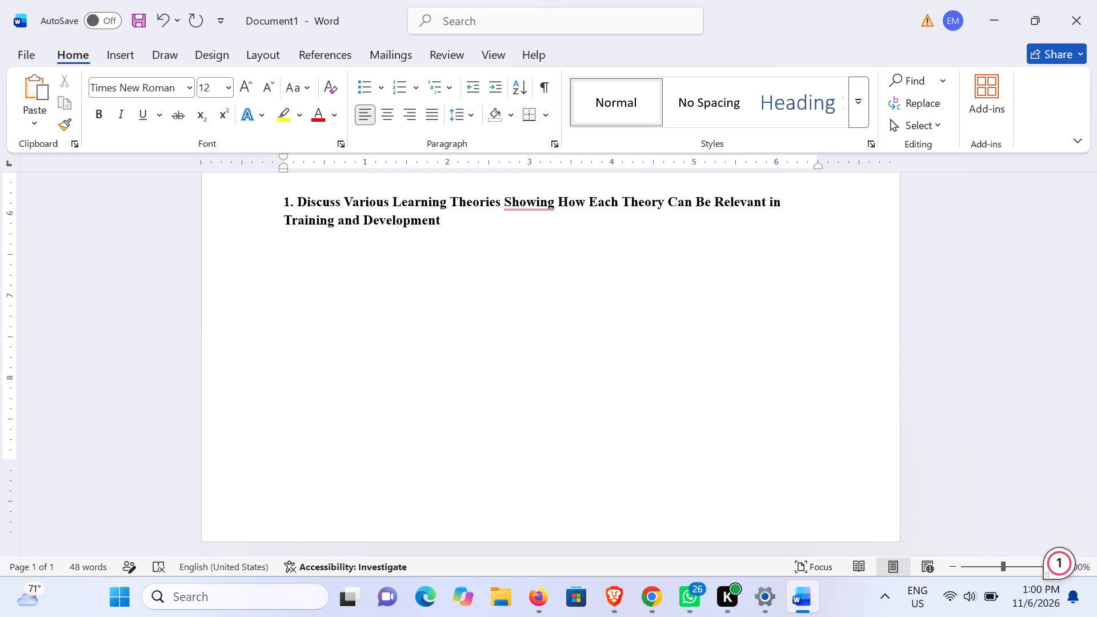
pyautogui.press('Return')
pyautogui.press('Return')
pyautogui.press('Return')
pyautogui.press('Return')
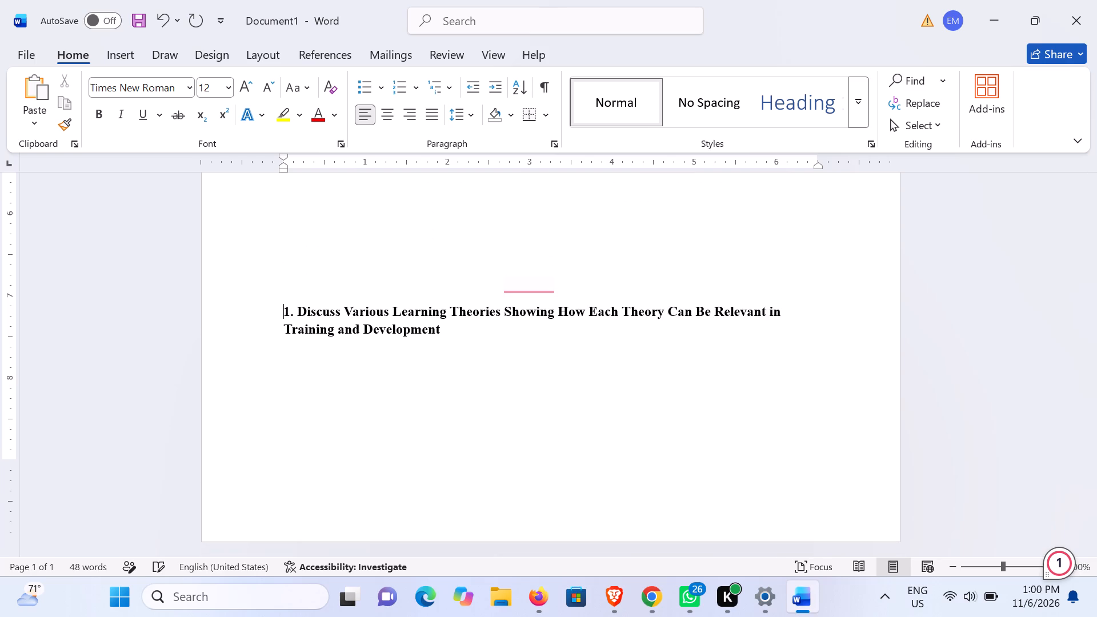
pyautogui.press('Return')
pyautogui.press('Return')
pyautogui.press('Return')
pyautogui.press('Return')
pyautogui.press('Return')
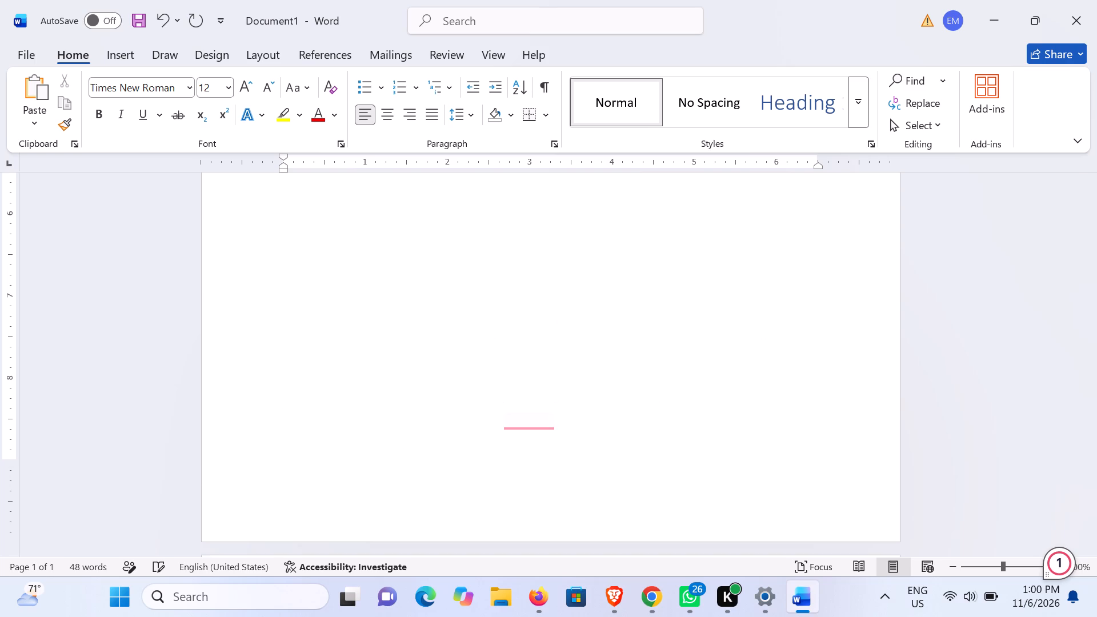
pyautogui.scroll(-2, 282, 414)
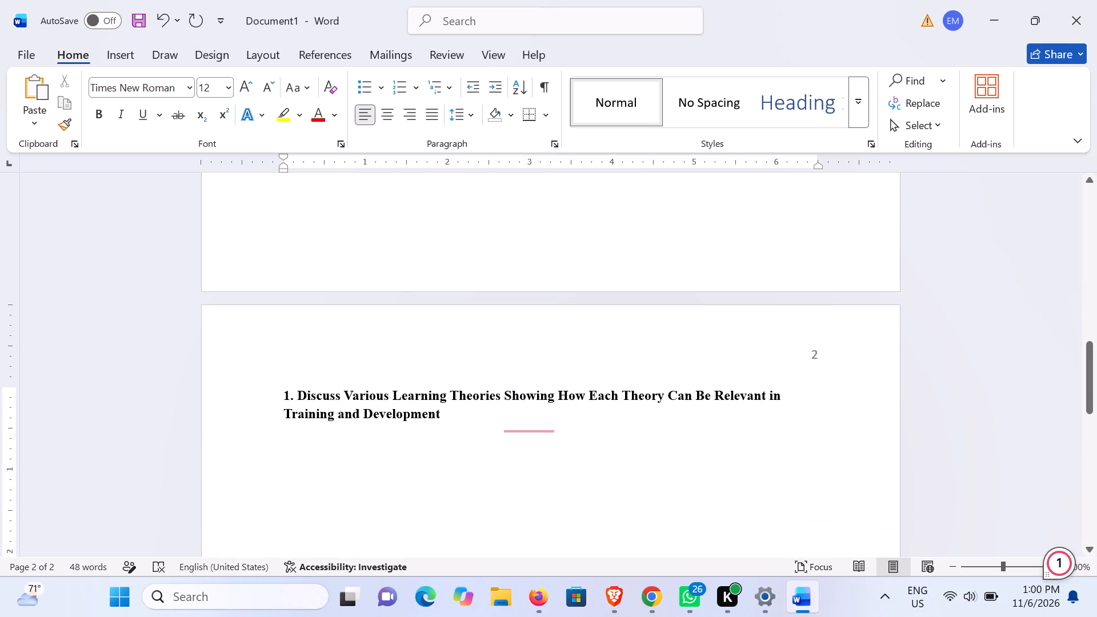
# Centre the learning theories heading on page 2, keeping the final word as "Development".
pyautogui.click(454, 407)
pyautogui.moveTo(458, 420); pyautogui.dragTo(294, 424)
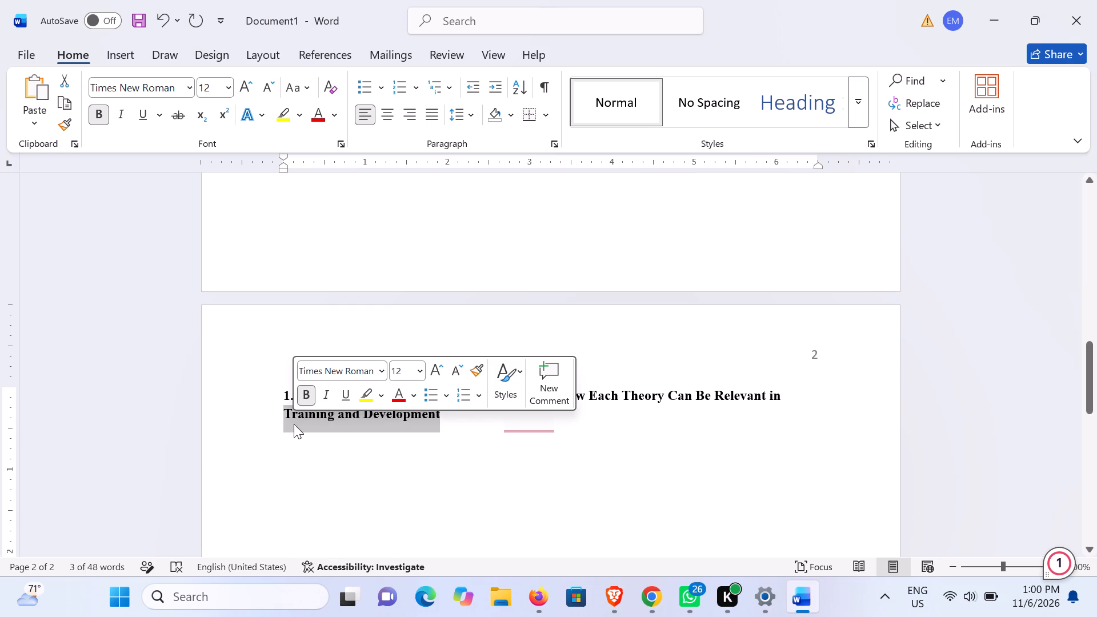
pyautogui.click(385, 110)
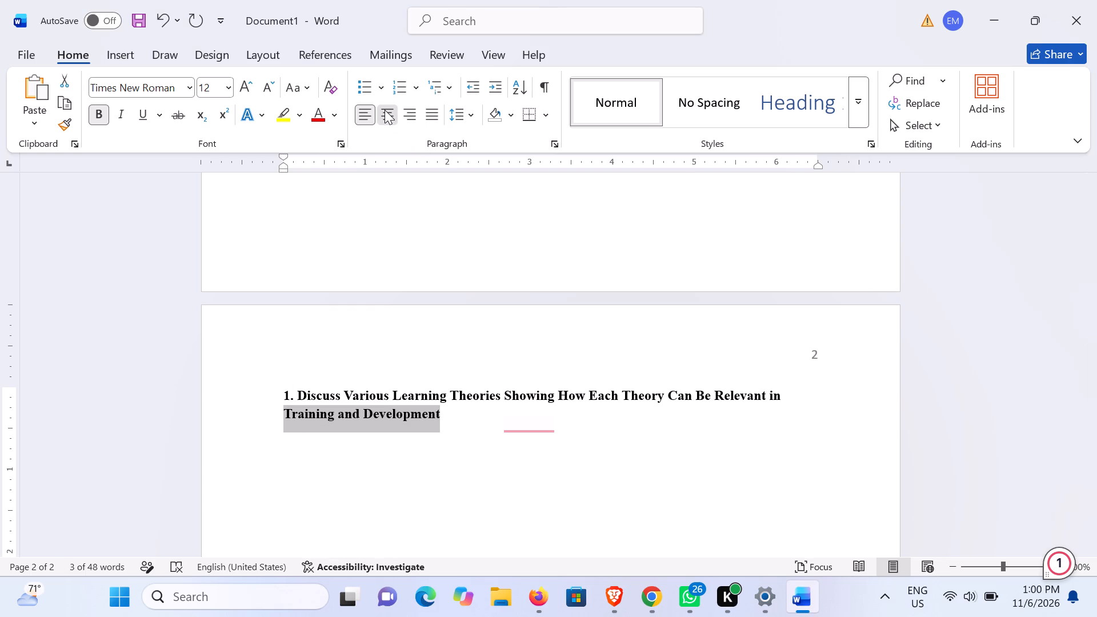
pyautogui.click(659, 430)
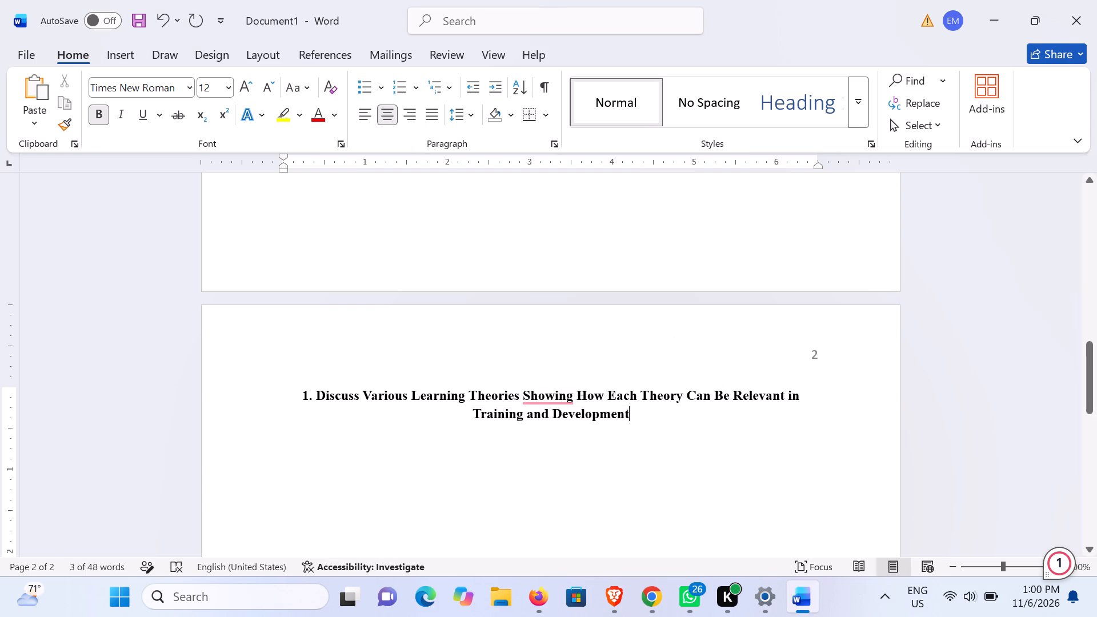
pyautogui.press('BackSpace')
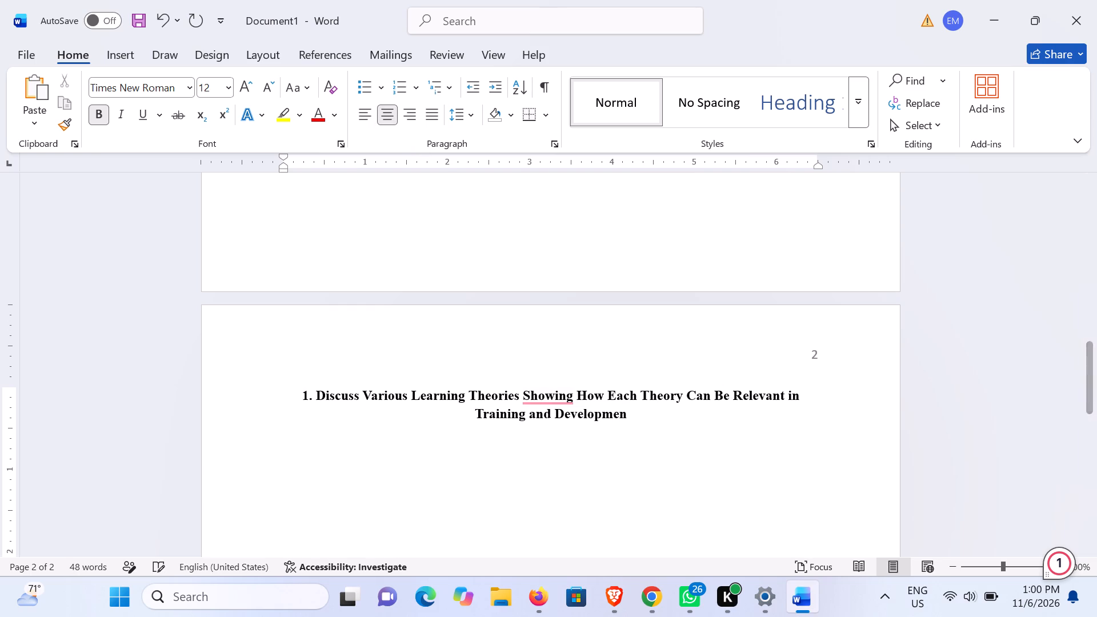
pyautogui.press('t')
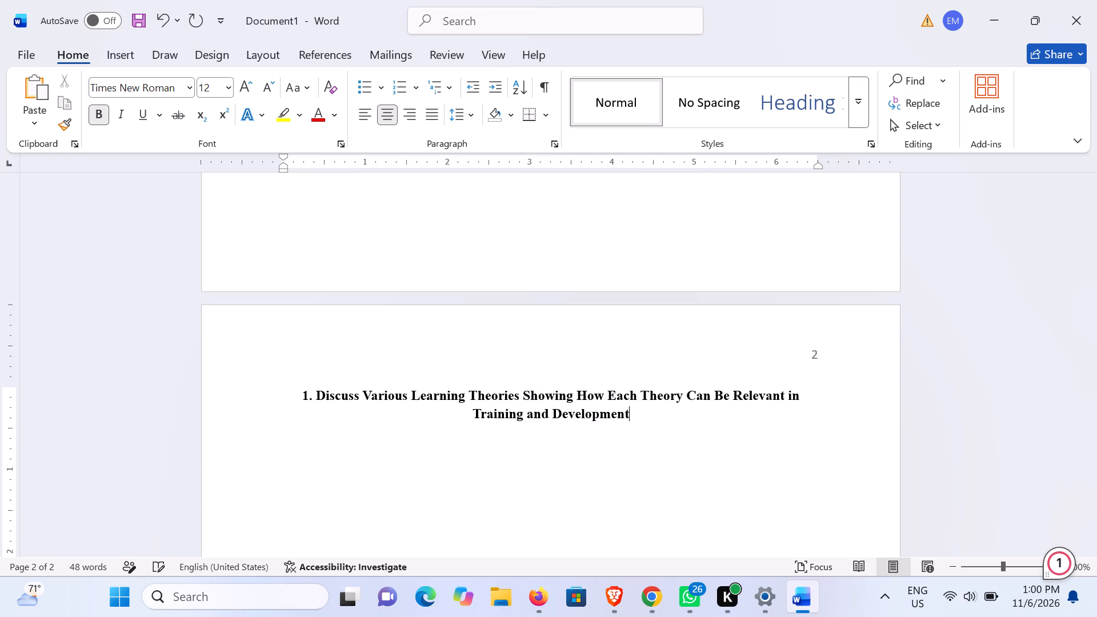
# Add an unnumbered, left-aligned line reading "Introduction" below the learning theories heading.
pyautogui.press('Return')
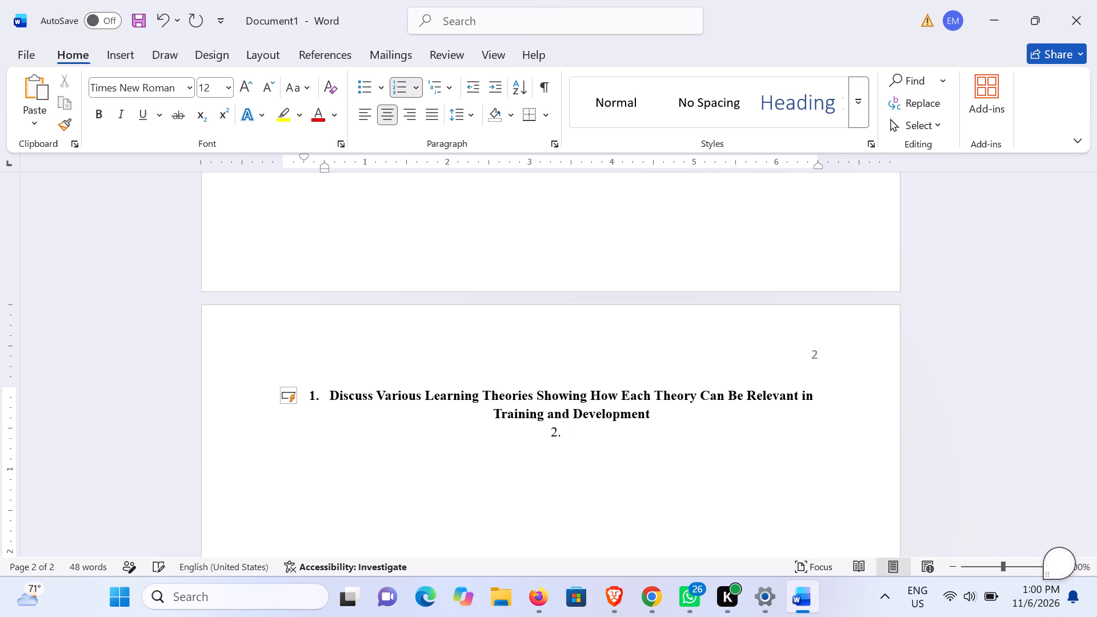
pyautogui.press('BackSpace')
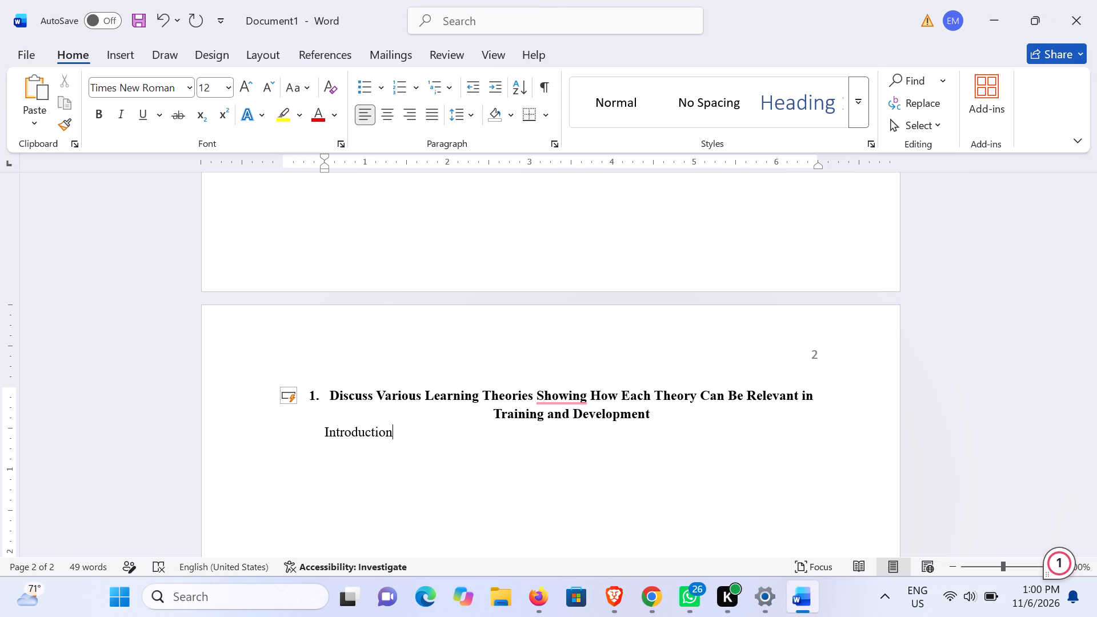
# Make the "Introduction" subheading bold.
pyautogui.scroll(-3, 678, 446)
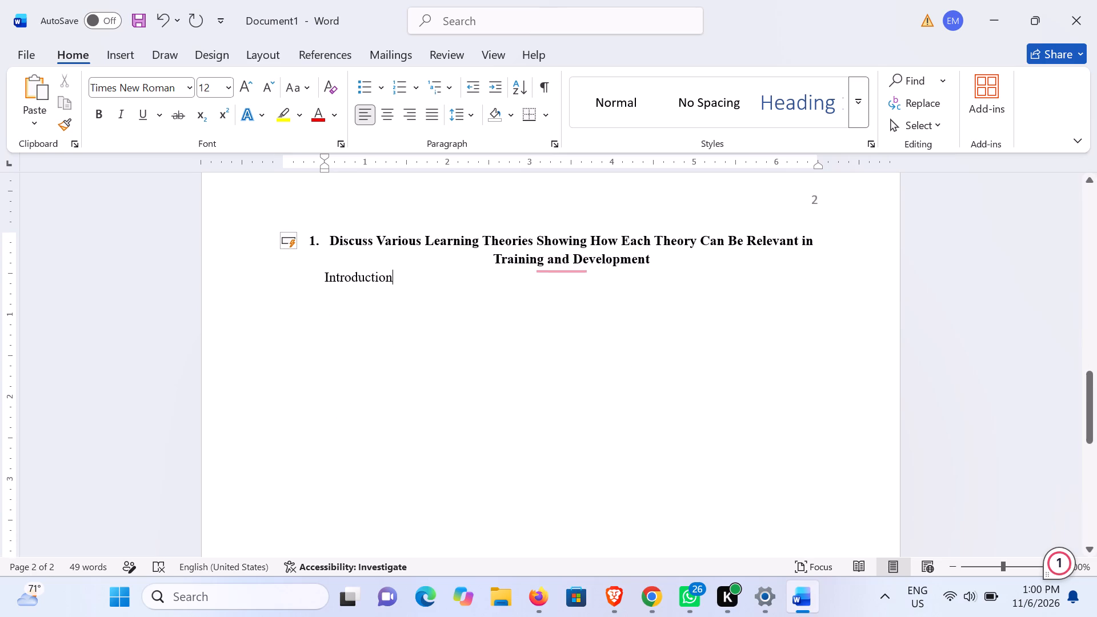
pyautogui.moveTo(434, 291); pyautogui.dragTo(327, 283)
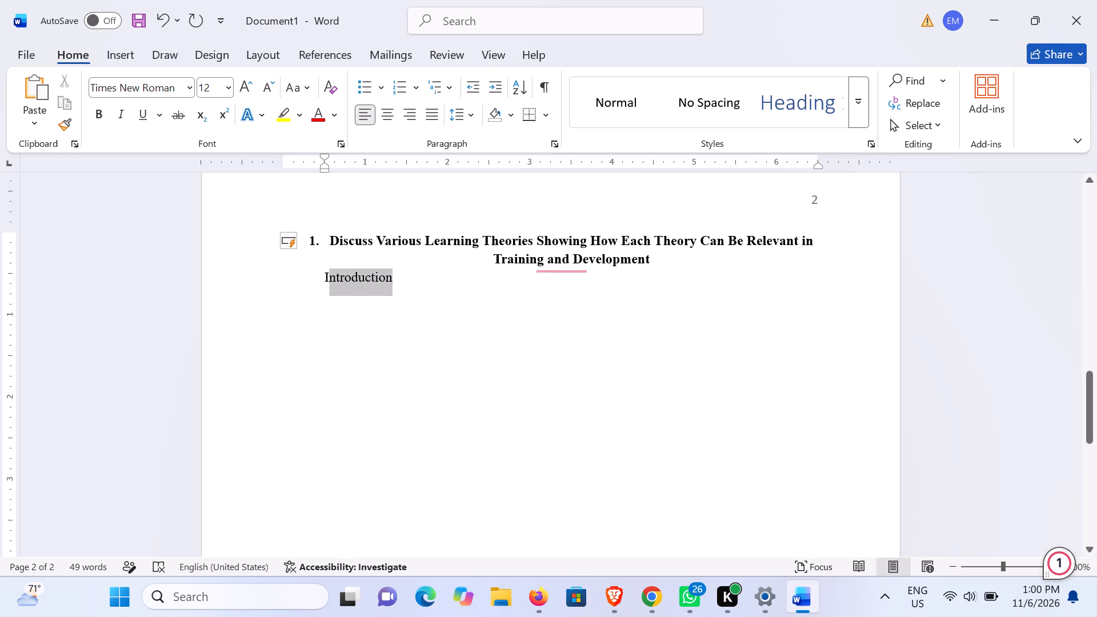
pyautogui.moveTo(327, 283); pyautogui.dragTo(319, 283)
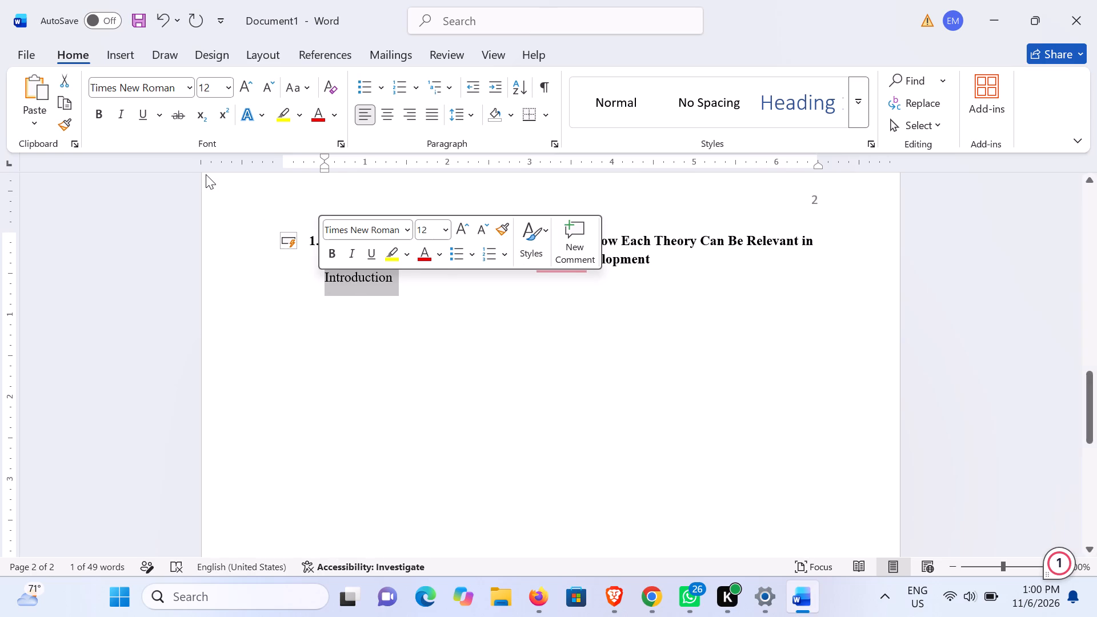
pyautogui.click(98, 111)
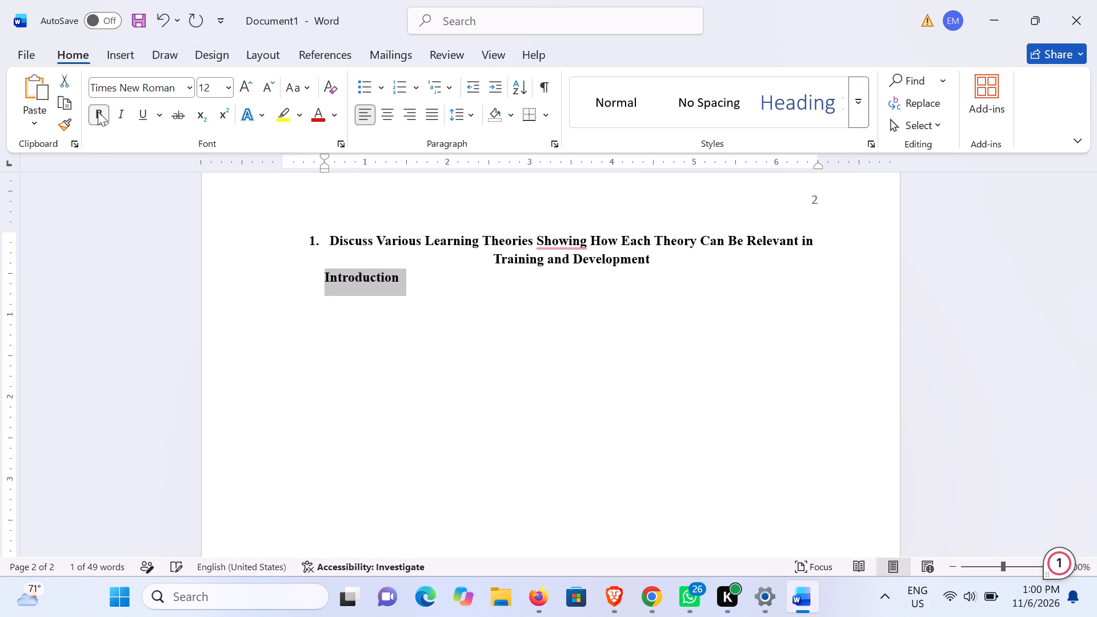
pyautogui.click(410, 280)
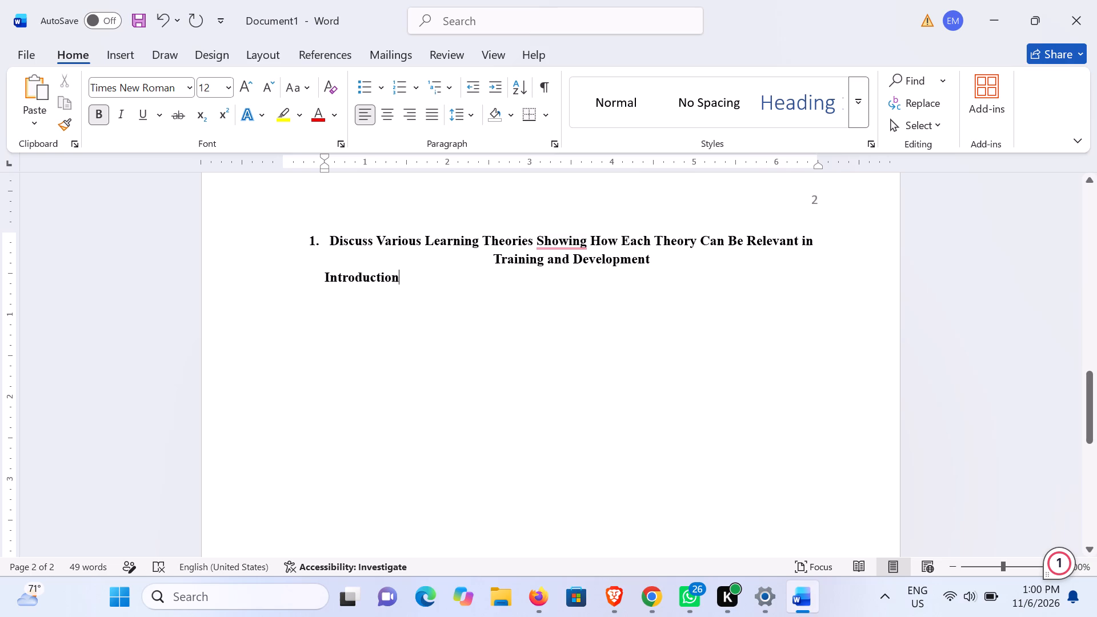
# Insert an empty line above the "Introduction" subheading and start a non-bold line below it for the body text.
pyautogui.click(322, 279)
pyautogui.press('Return')
pyautogui.click(428, 301)
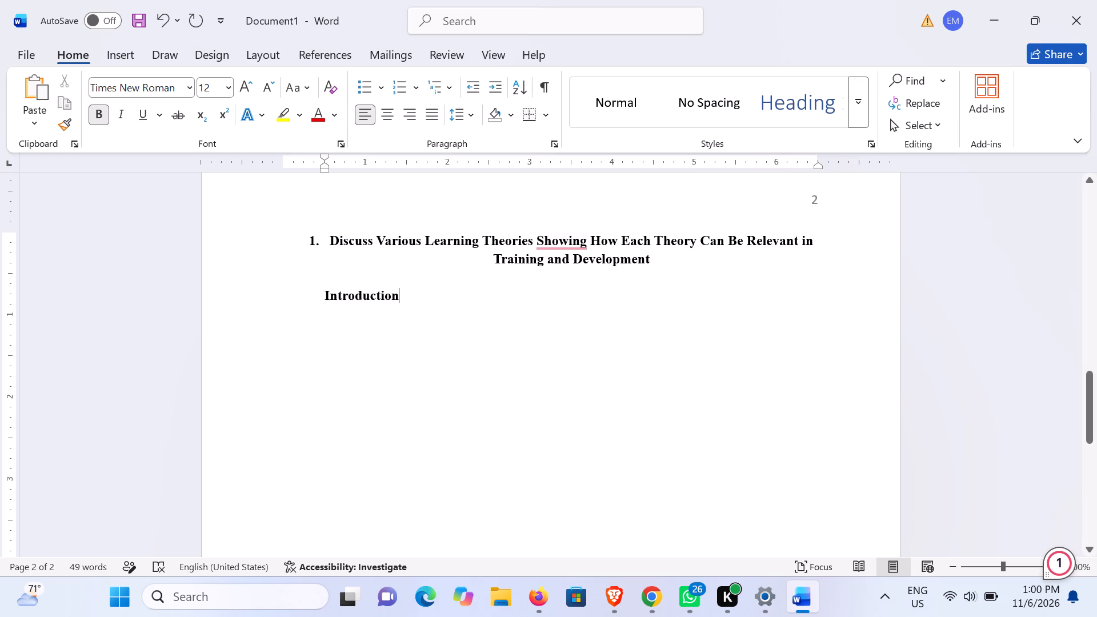
pyautogui.press('Return')
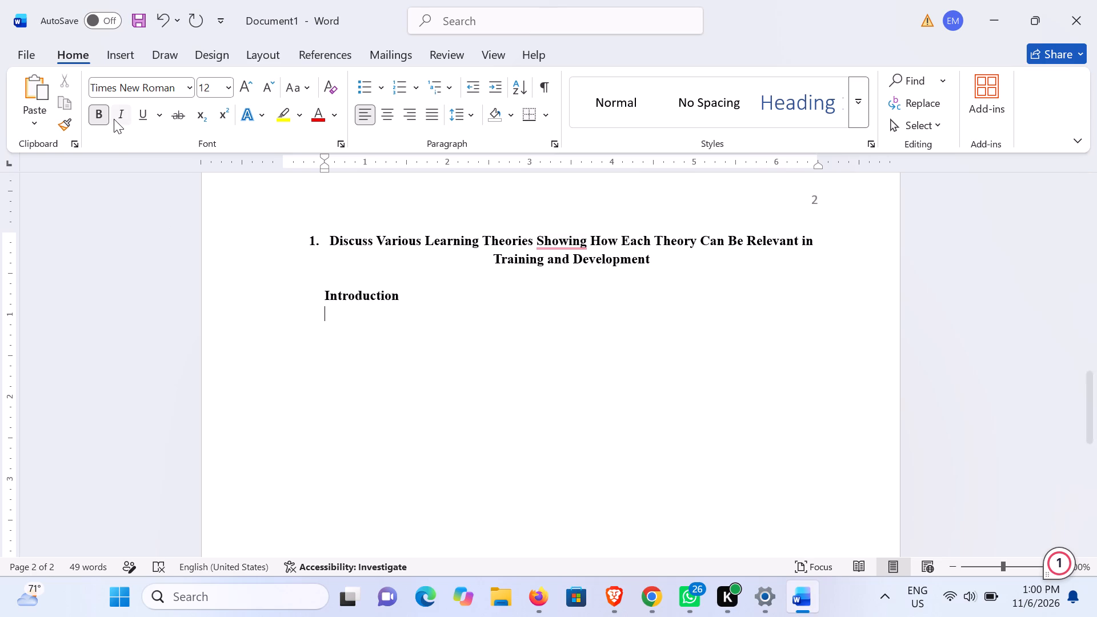
pyautogui.click(99, 120)
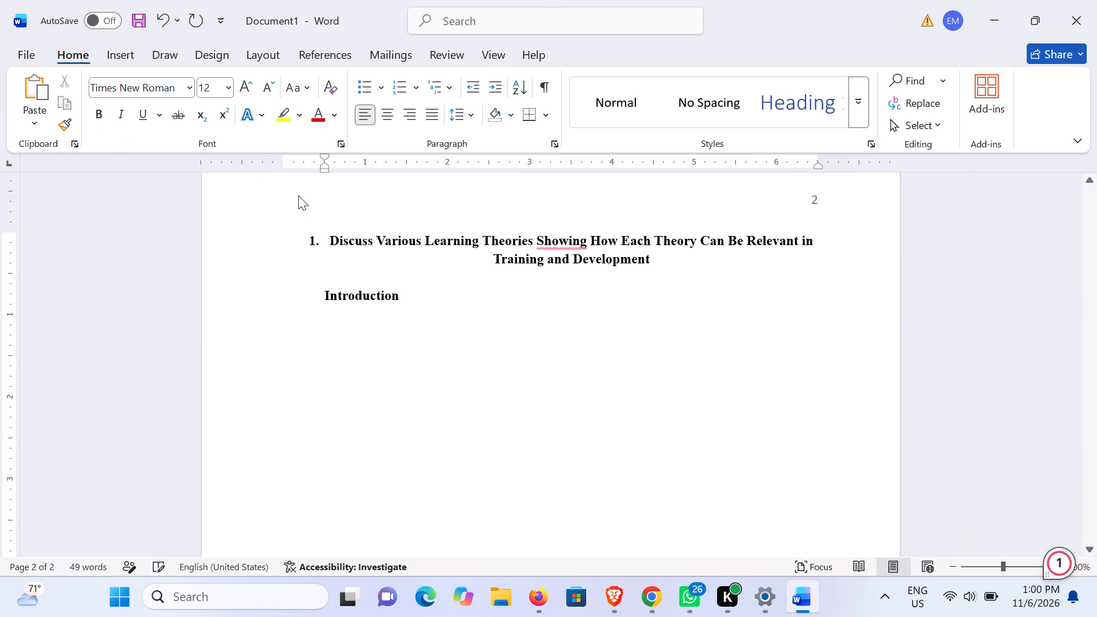
pyautogui.scroll(-2, 401, 363)
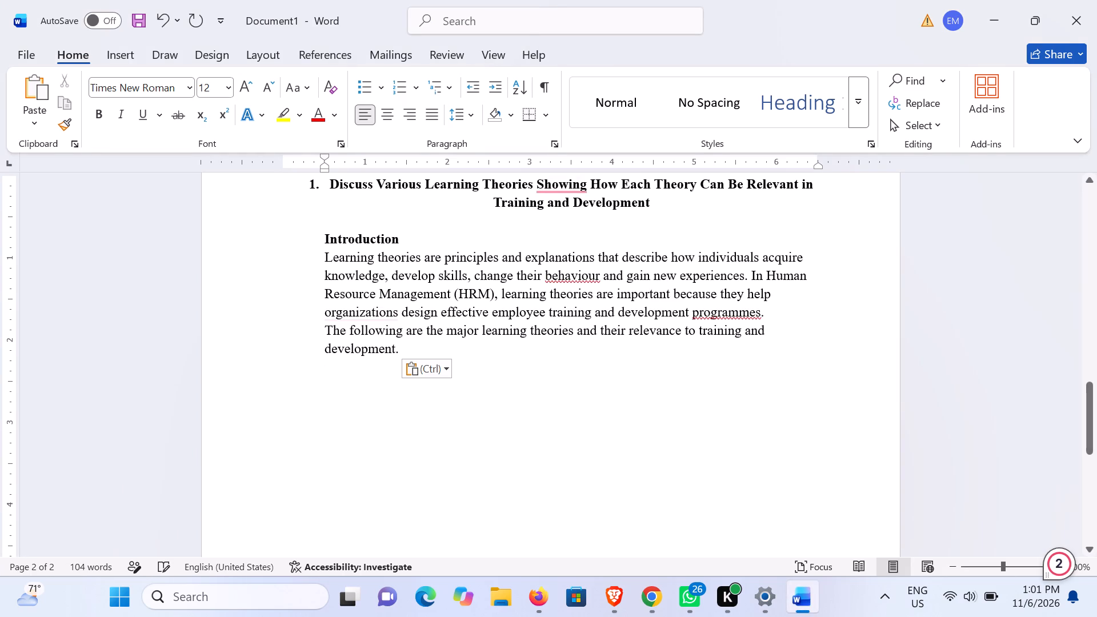
# Insert two empty lines between the "Introduction" subheading and the pasted paragraphs.
pyautogui.click(319, 254)
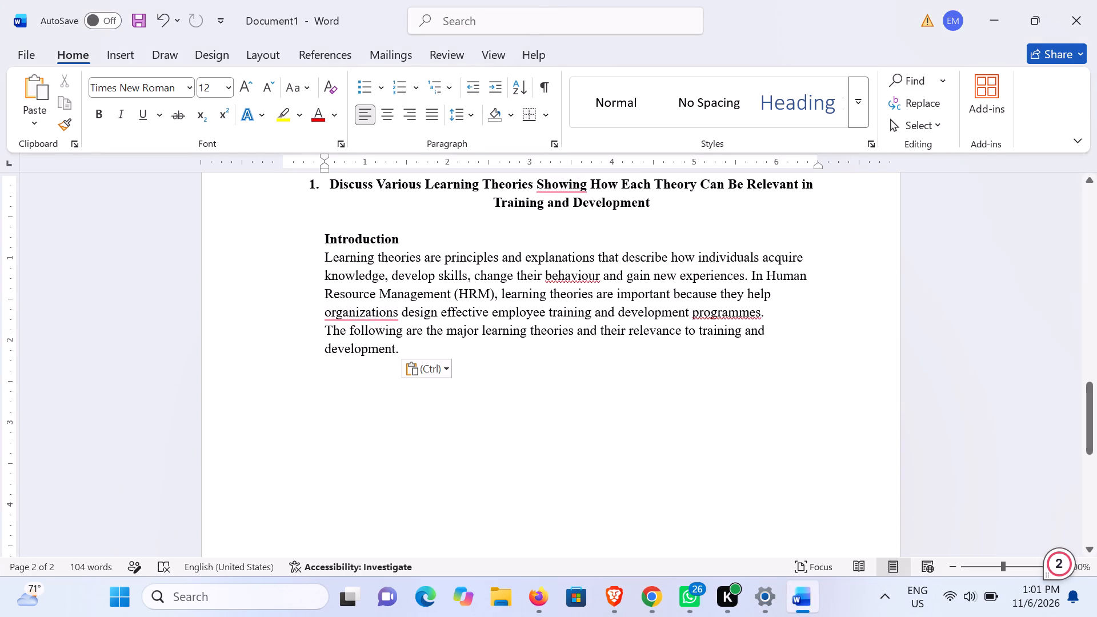
pyautogui.press('Return')
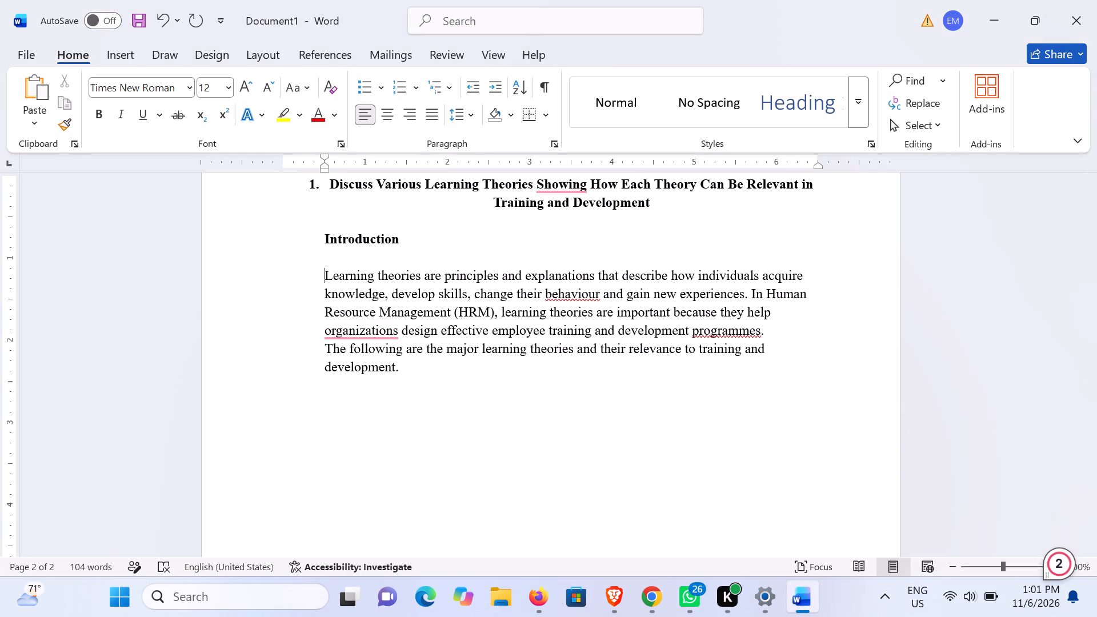
pyautogui.click(322, 249)
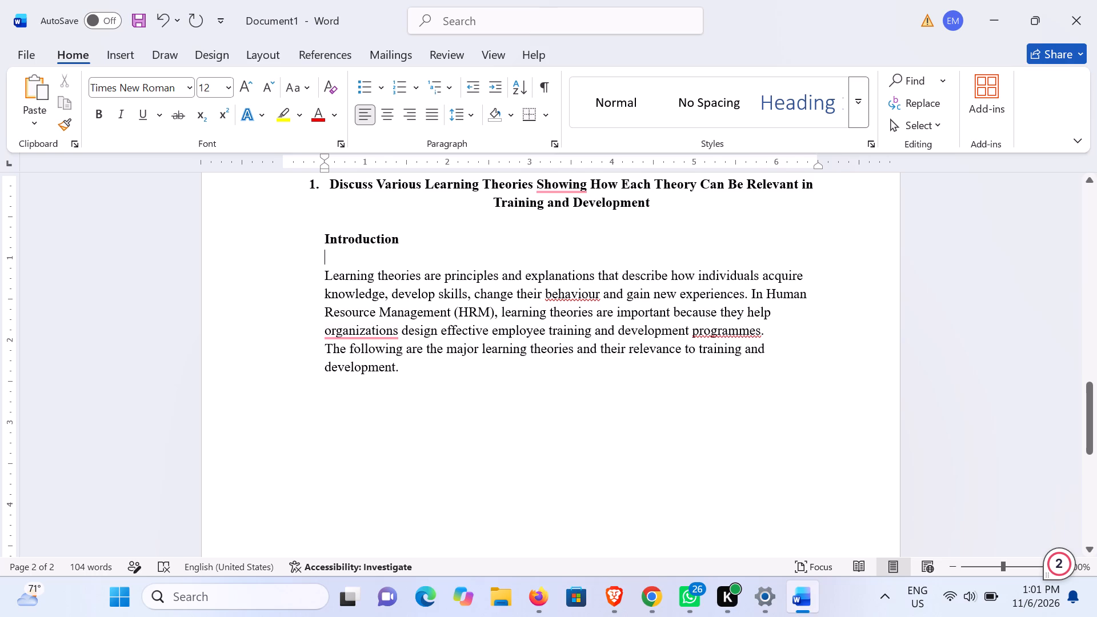
pyautogui.click(319, 277)
pyautogui.press('Return')
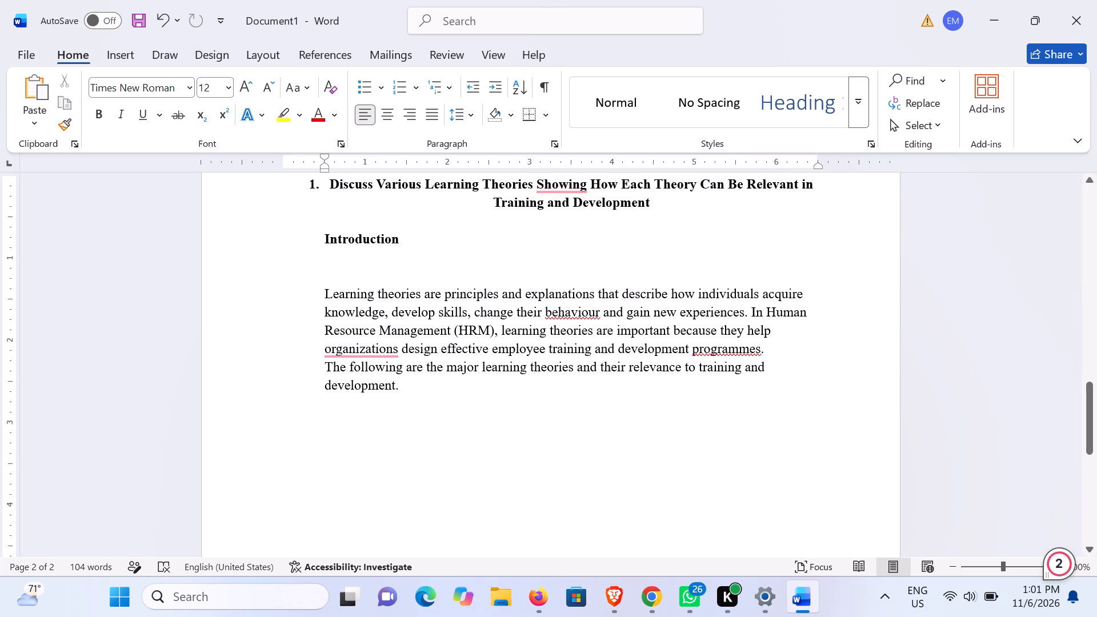
# On the first empty line below "Introduction", begin the paragraph with "Learning theories are principles and explanations".
pyautogui.click(322, 253)
pyautogui.write('earning theories')
pyautogui.press('space')
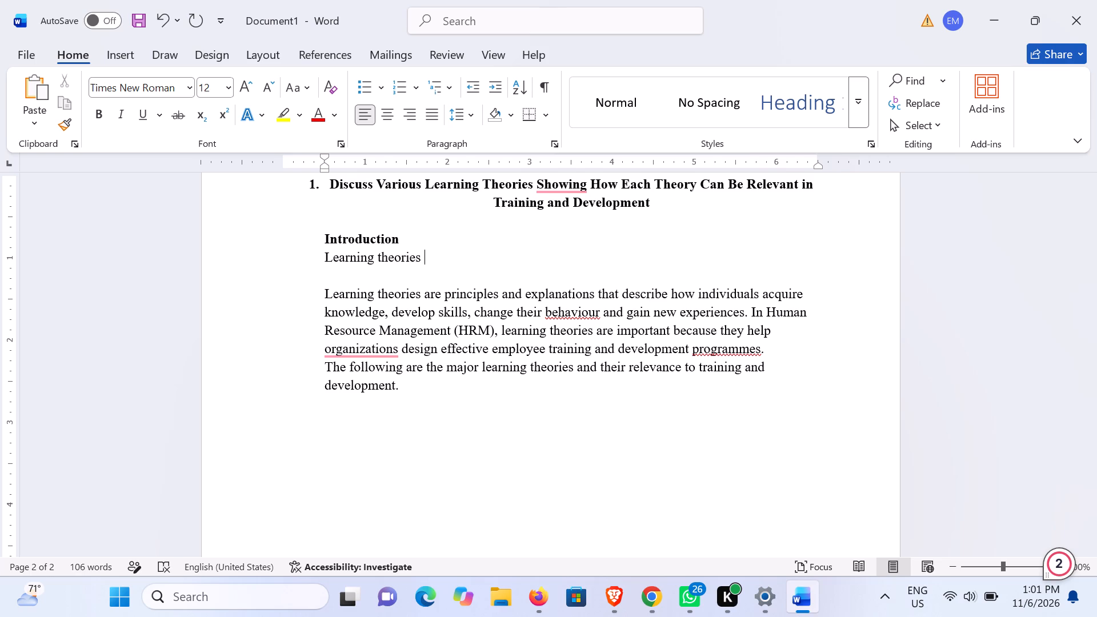
pyautogui.write('are principles')
pyautogui.press('space')
pyautogui.write('and expla')
pyautogui.write('nations')
pyautogui.press('space')
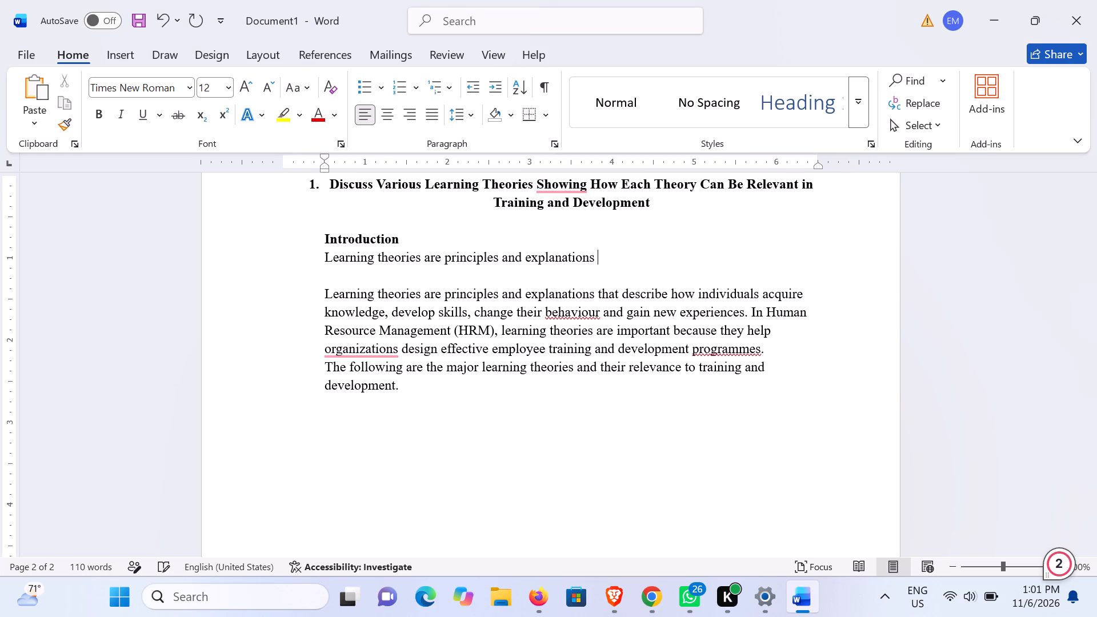
# Continue the introduction sentence with "that describe how individuals acquire".
pyautogui.write('ta')
pyautogui.press('BackSpace')
pyautogui.write('hata')
pyautogui.press('space')
pyautogui.press('BackSpace')
pyautogui.press('BackSpace')
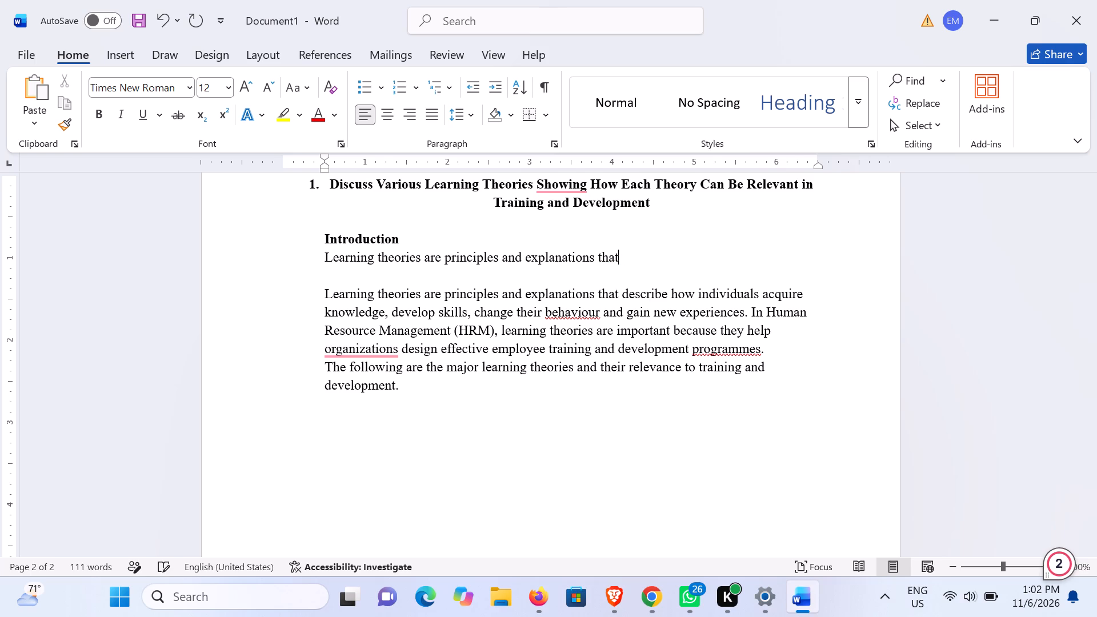
pyautogui.press('space')
pyautogui.write('describe')
pyautogui.press('space')
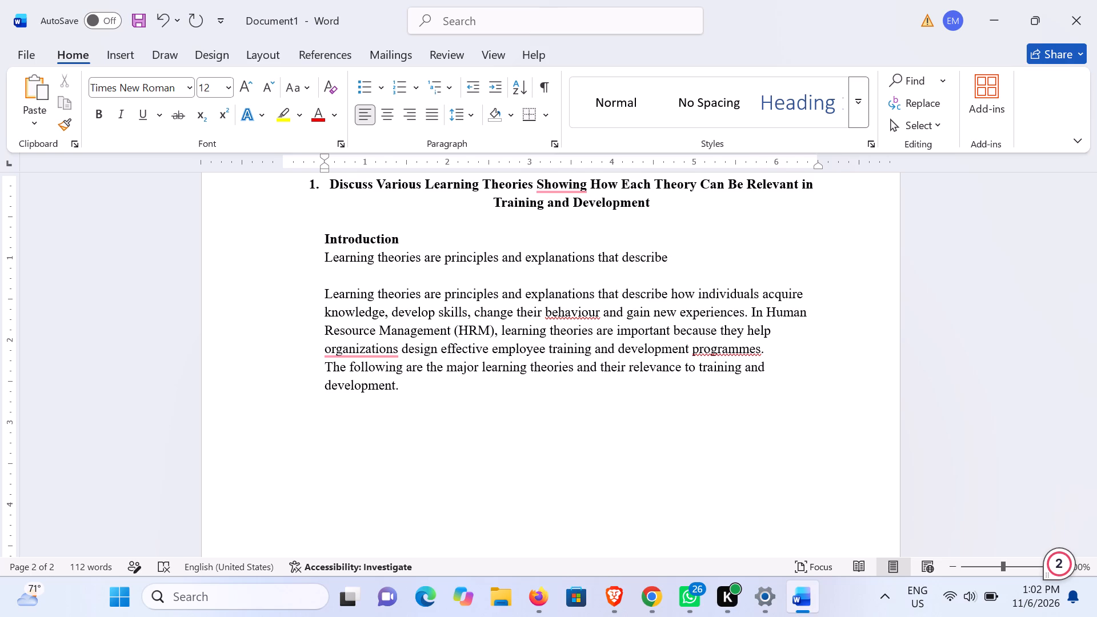
pyautogui.write('how indi')
pyautogui.write('viduals')
pyautogui.press('space')
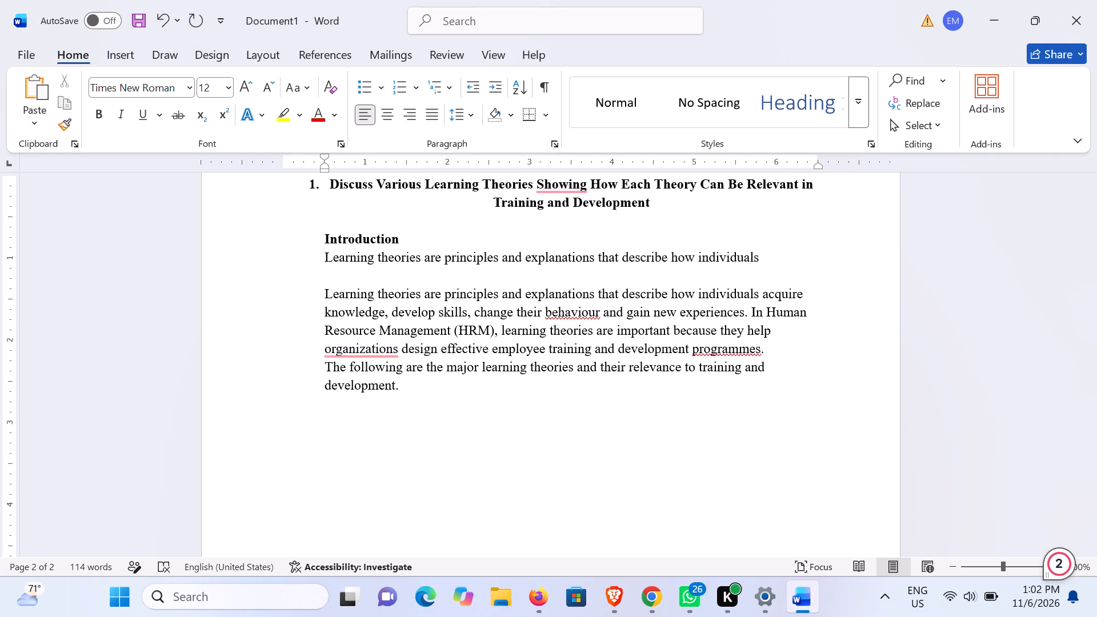
pyautogui.write('acquire')
pyautogui.press('space')
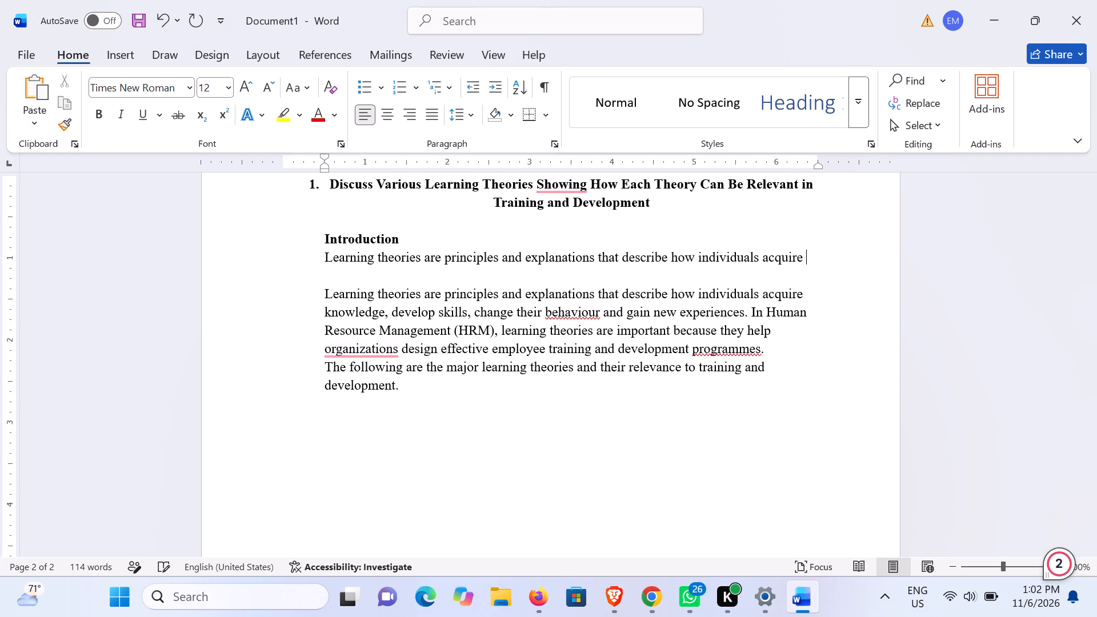
# Continue the introduction sentence with "knowledge, develop skills, change their behaviour".
pyautogui.write('knowle')
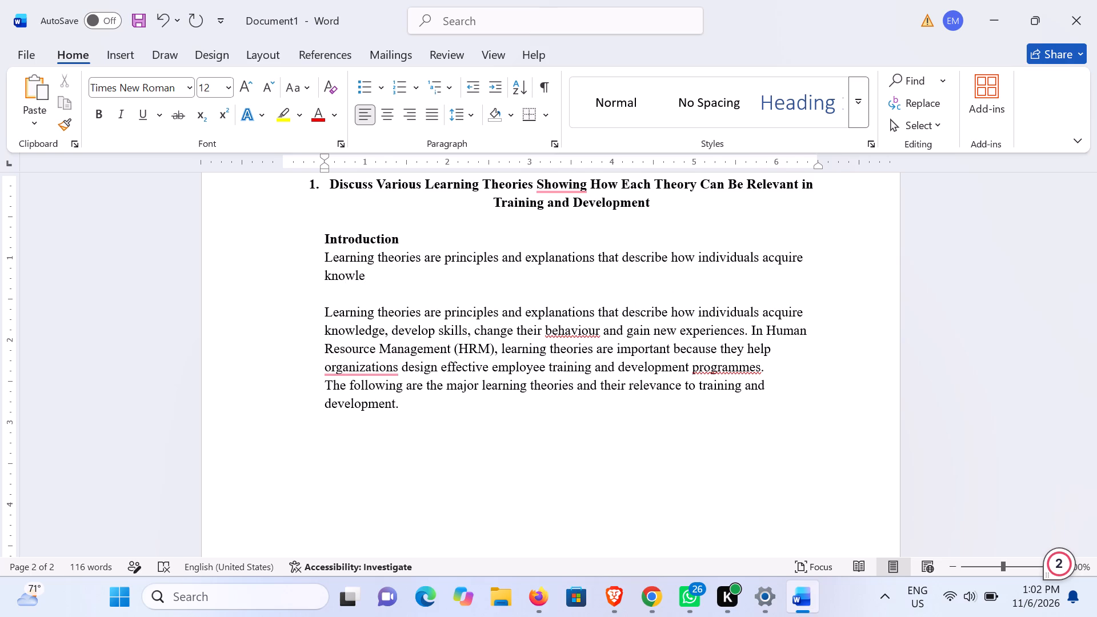
pyautogui.write('dge')
pyautogui.press('space')
pyautogui.press('BackSpace')
pyautogui.write(', develop skills')
pyautogui.press('space')
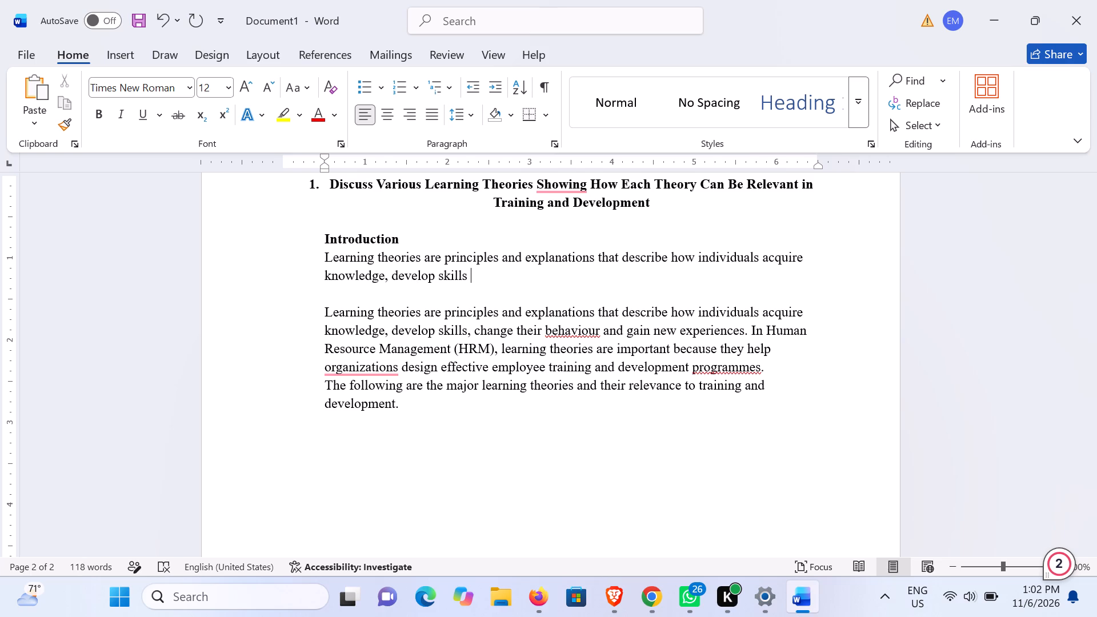
pyautogui.press('BackSpace')
pyautogui.write(', change')
pyautogui.press('space')
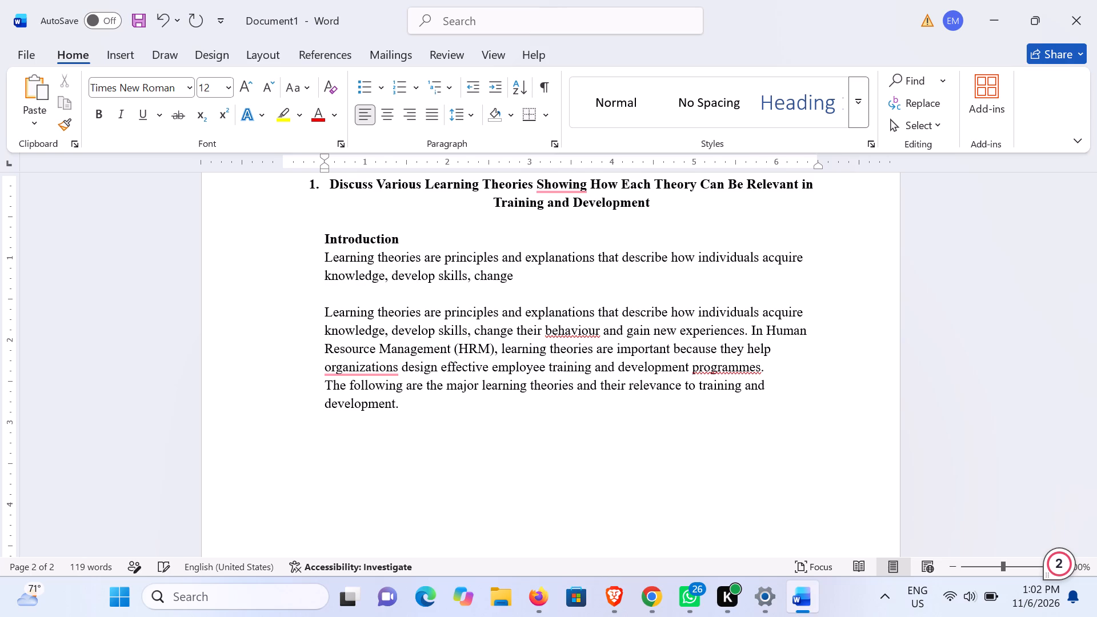
pyautogui.write('their behaviour')
pyautogui.press('space')
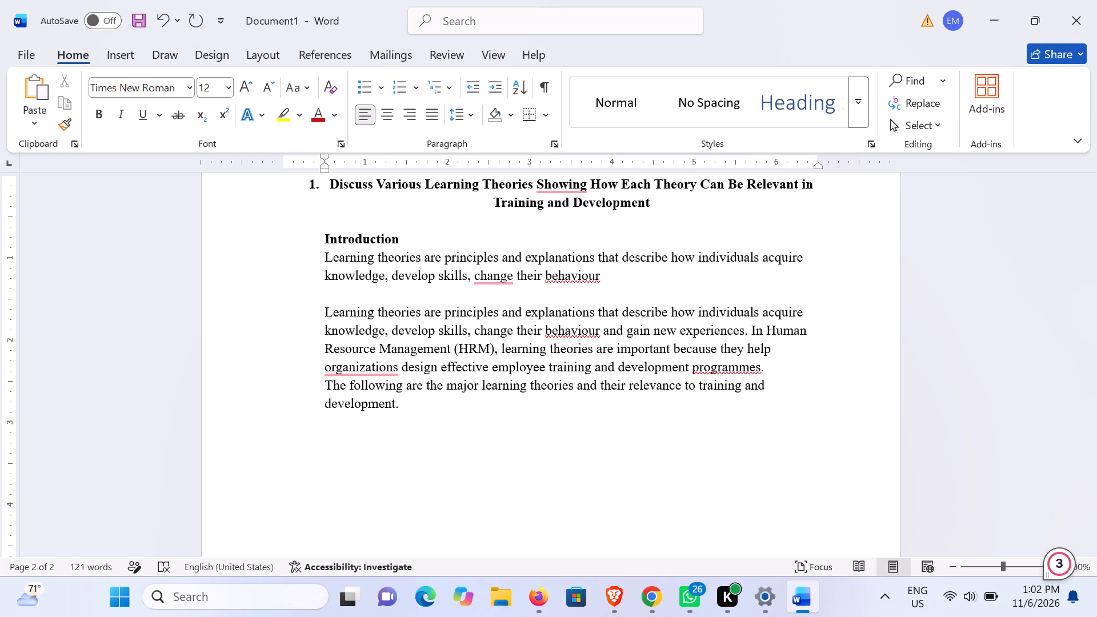
# Complete the first introduction sentence with "and gain new experiences.".
pyautogui.write('and gain')
pyautogui.press('space')
pyautogui.write('new')
pyautogui.press('space')
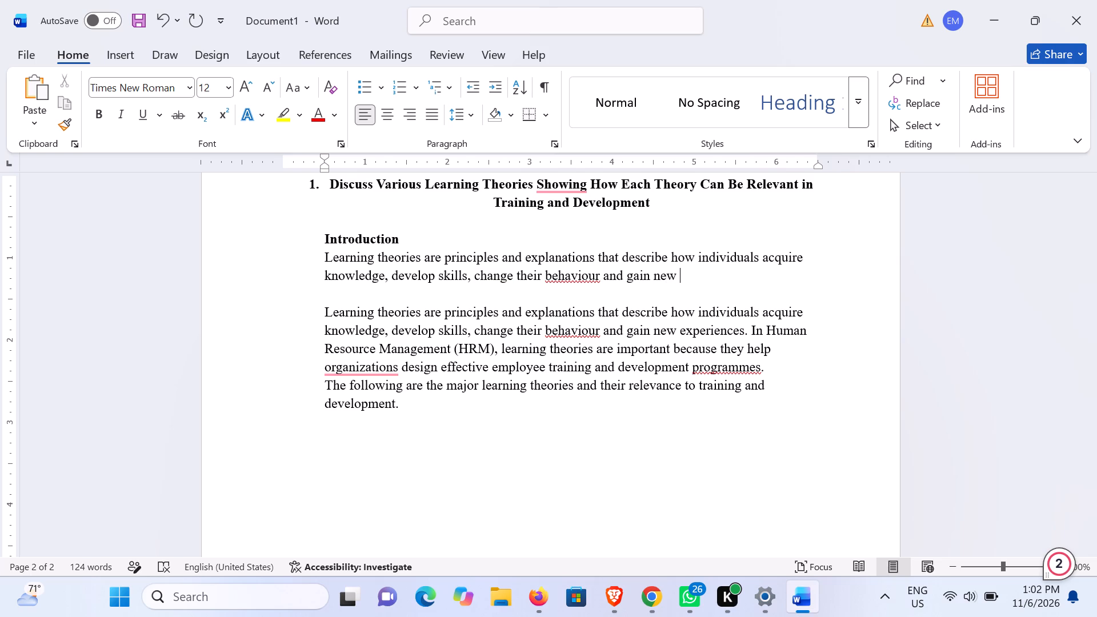
pyautogui.write('experiences')
pyautogui.press('space')
pyautogui.press('BackSpace')
pyautogui.write('.')
# Begin the second introduction sentence with "In Human Resource Management", capitalizing "Human".
pyautogui.press('space')
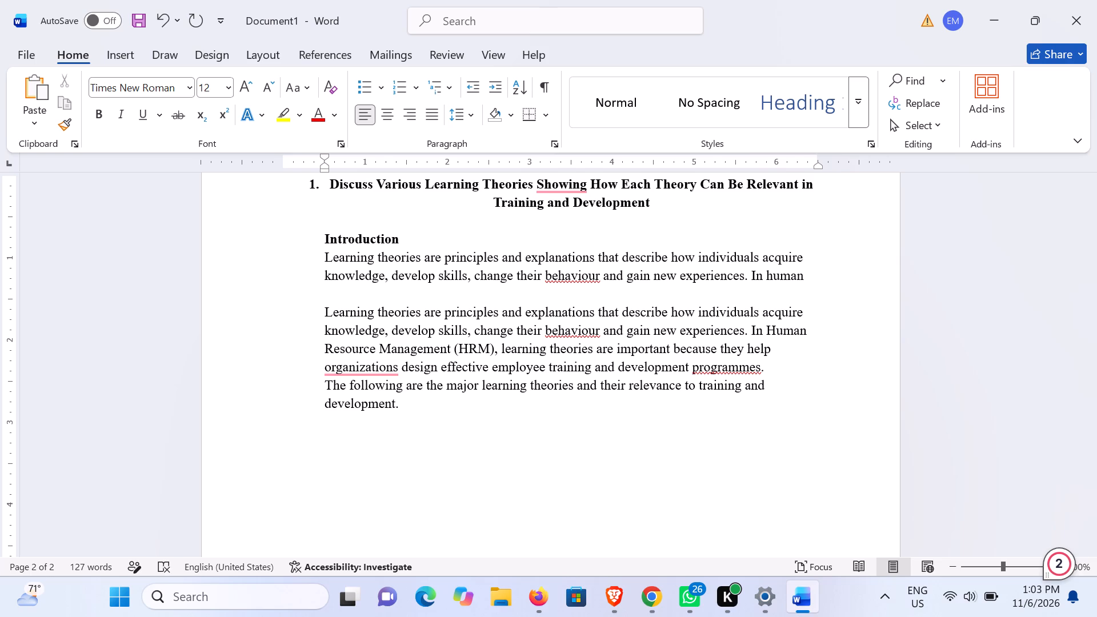
pyautogui.press('BackSpace')
pyautogui.press('BackSpace')
pyautogui.press('BackSpace')
pyautogui.press('BackSpace')
pyautogui.press('BackSpace')
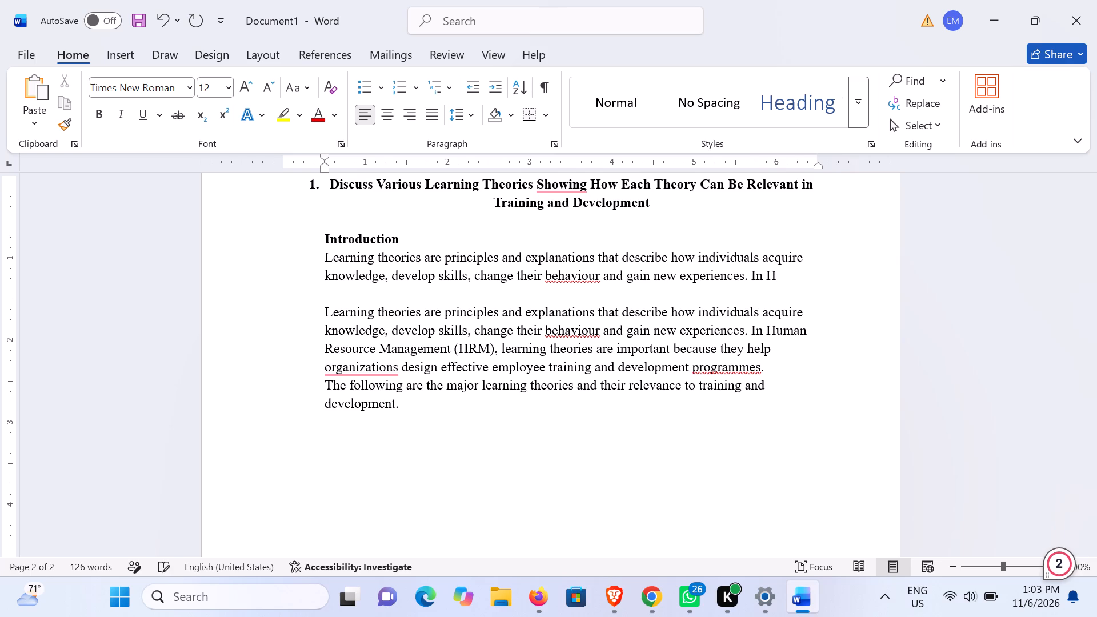
pyautogui.write('um')
pyautogui.write('an')
pyautogui.press('space')
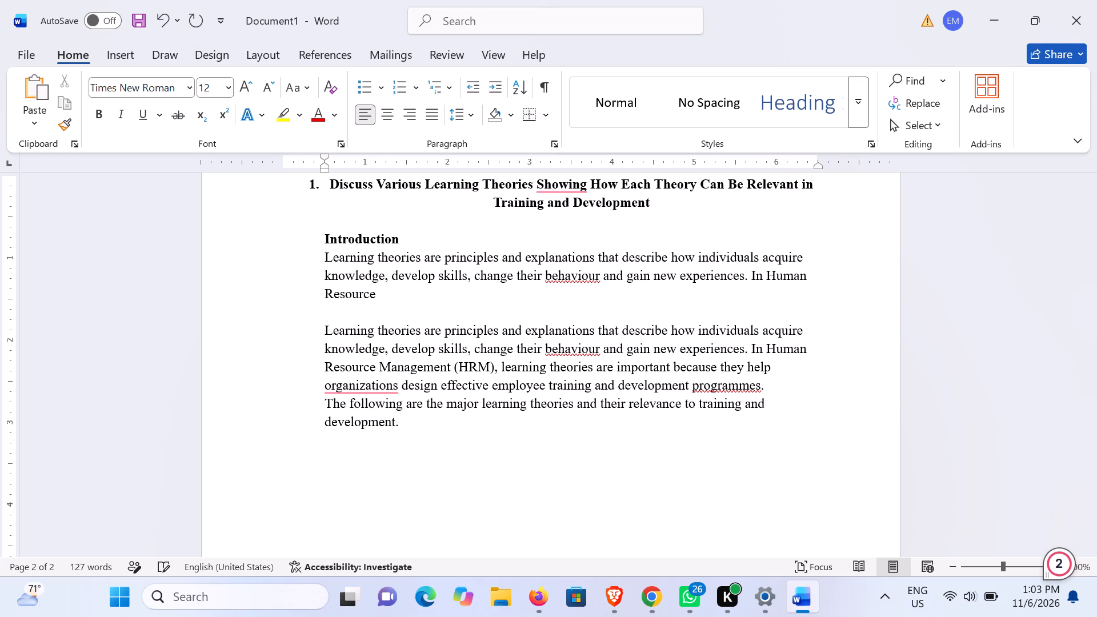
pyautogui.write('anagement')
pyautogui.press('space')
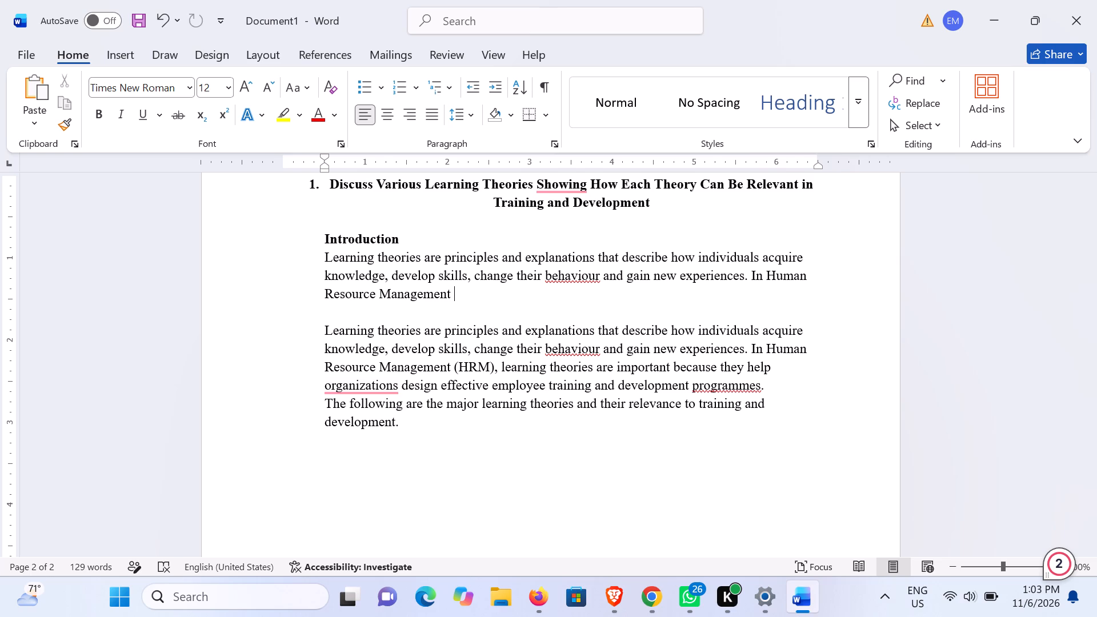
# Continue the sentence with ", learning theories are important because they help organizations".
pyautogui.press('BackSpace')
pyautogui.write(', learning')
pyautogui.press('space')
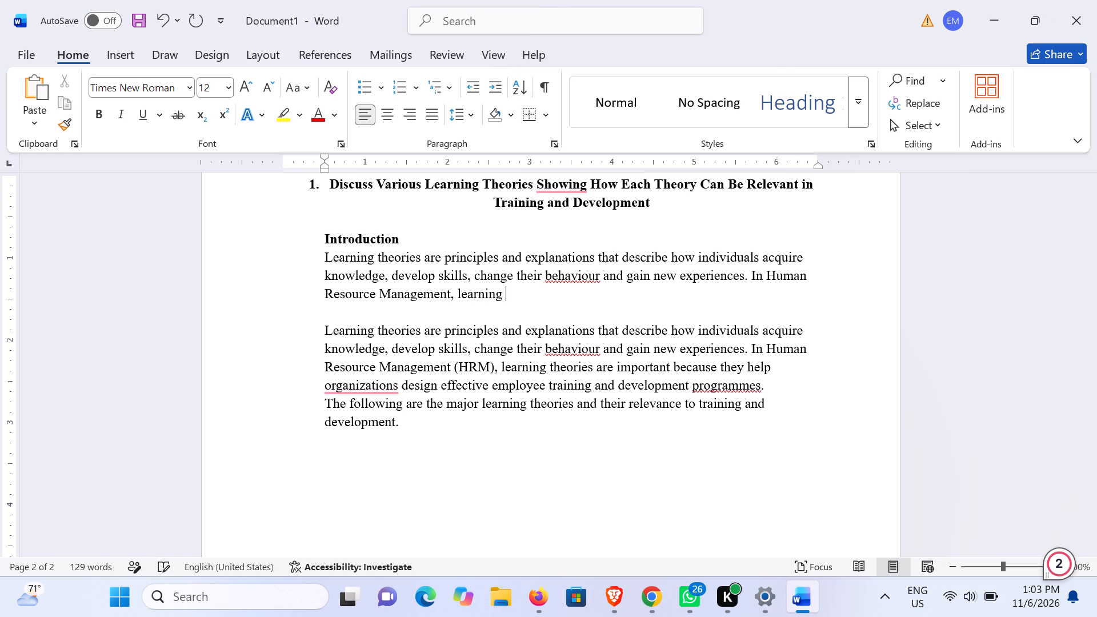
pyautogui.write('theories')
pyautogui.press('space')
pyautogui.write('are important')
pyautogui.press('space')
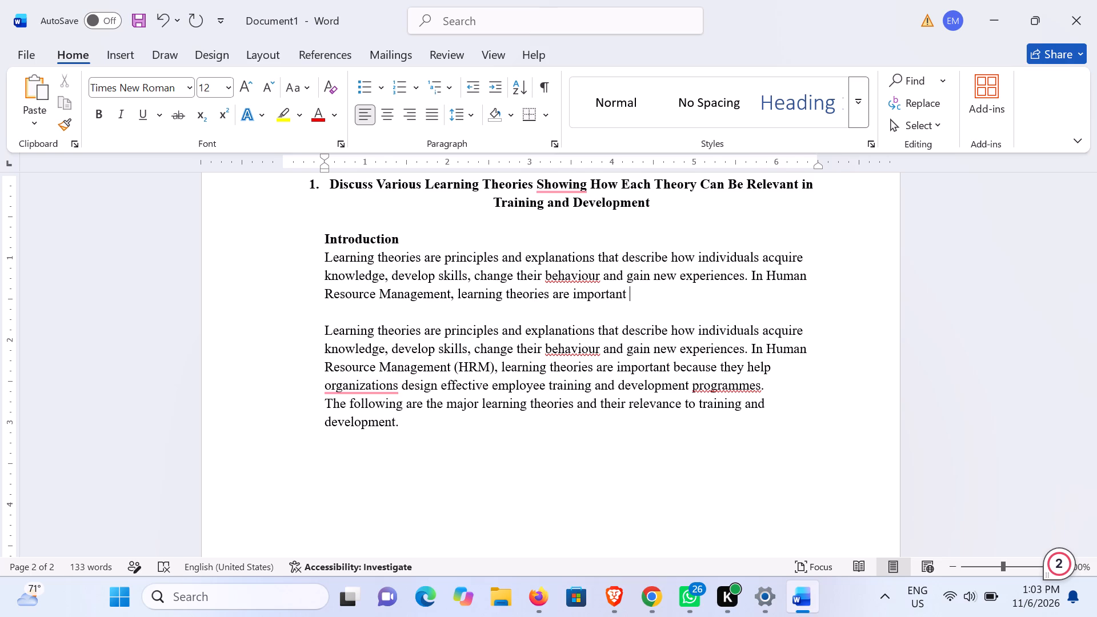
pyautogui.write('because')
pyautogui.press('space')
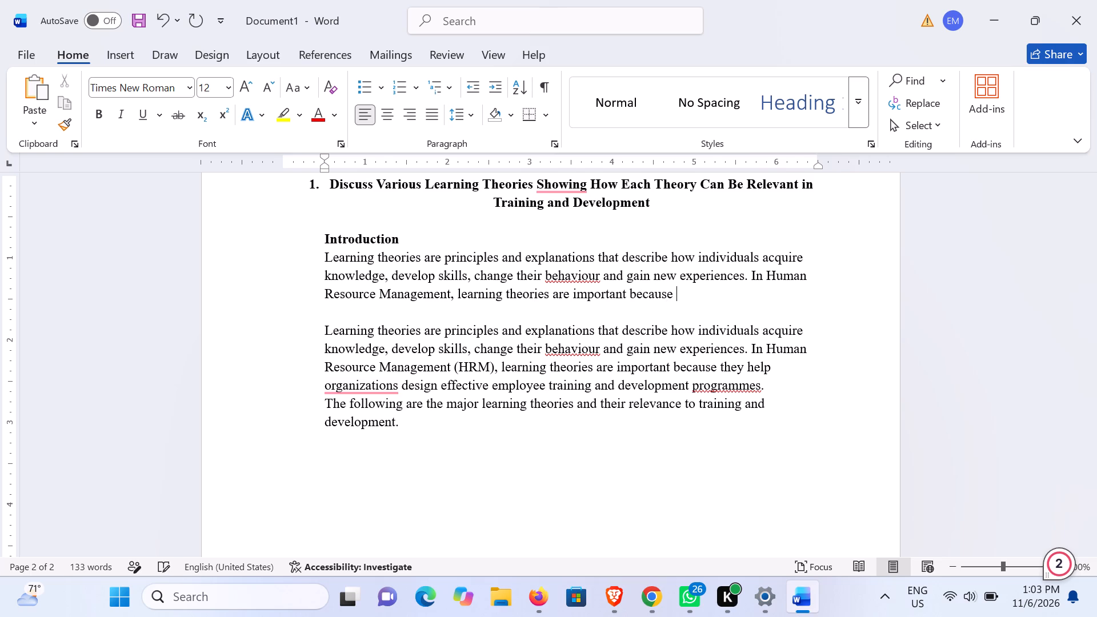
pyautogui.write('they help')
pyautogui.press('space')
pyautogui.write('organizations')
pyautogui.press('space')
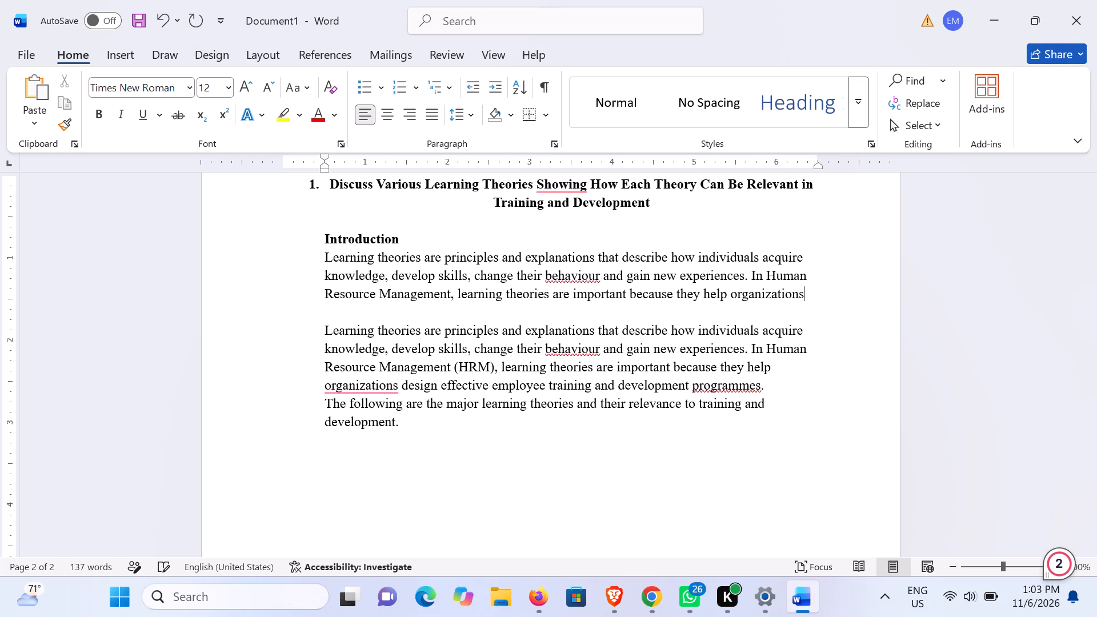
# Complete the second introduction sentence with "design effective employee training and development programmes.".
pyautogui.write('design effective')
pyautogui.press('space')
pyautogui.write('emplou')
pyautogui.press('BackSpace')
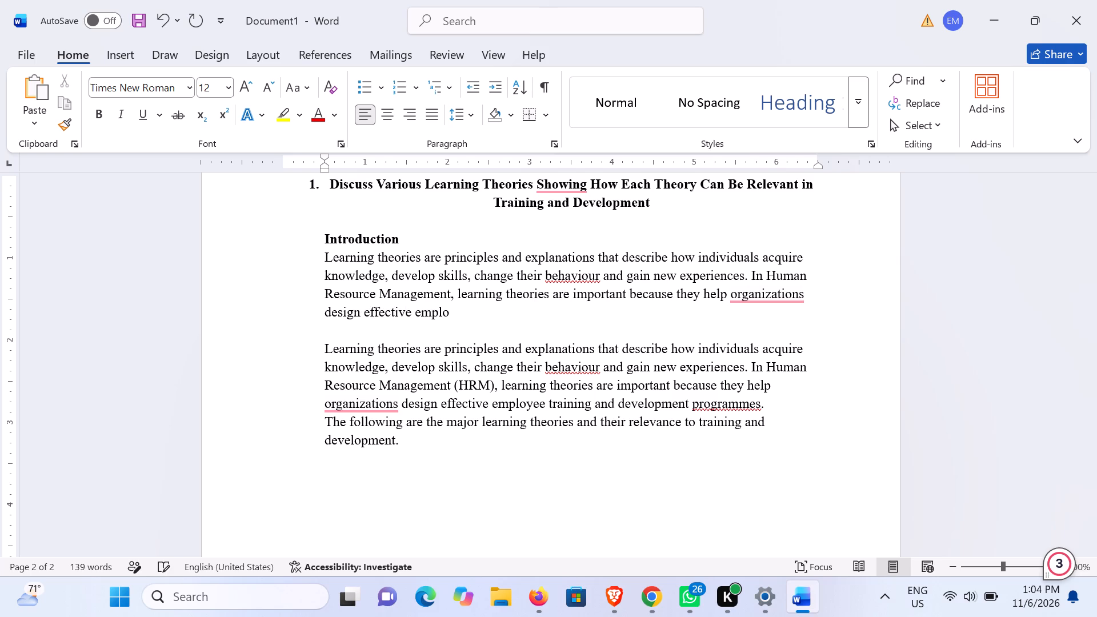
pyautogui.write('yee')
pyautogui.press('space')
pyautogui.write('training')
pyautogui.press('space')
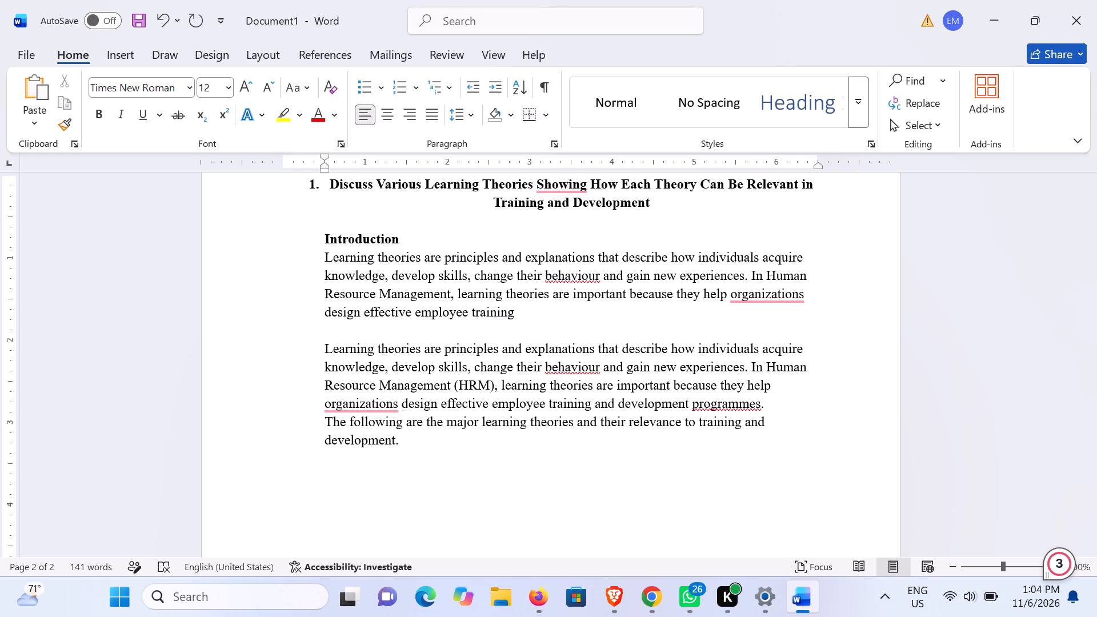
pyautogui.write('and development')
pyautogui.press('space')
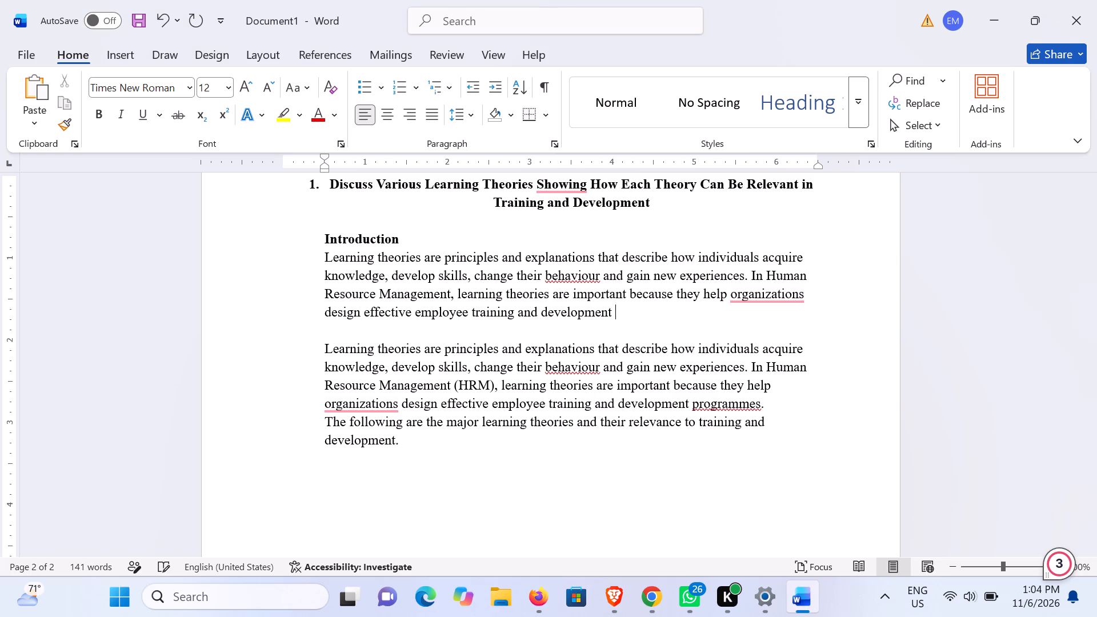
pyautogui.write('programmes')
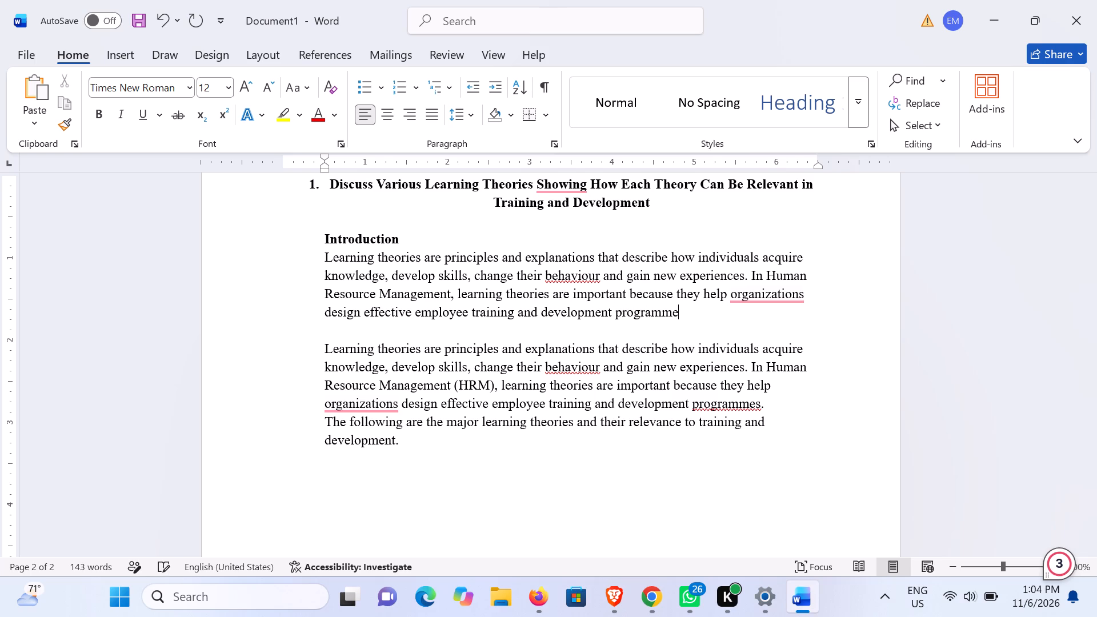
pyautogui.press('space')
pyautogui.press('BackSpace')
pyautogui.write('.')
pyautogui.press('space')
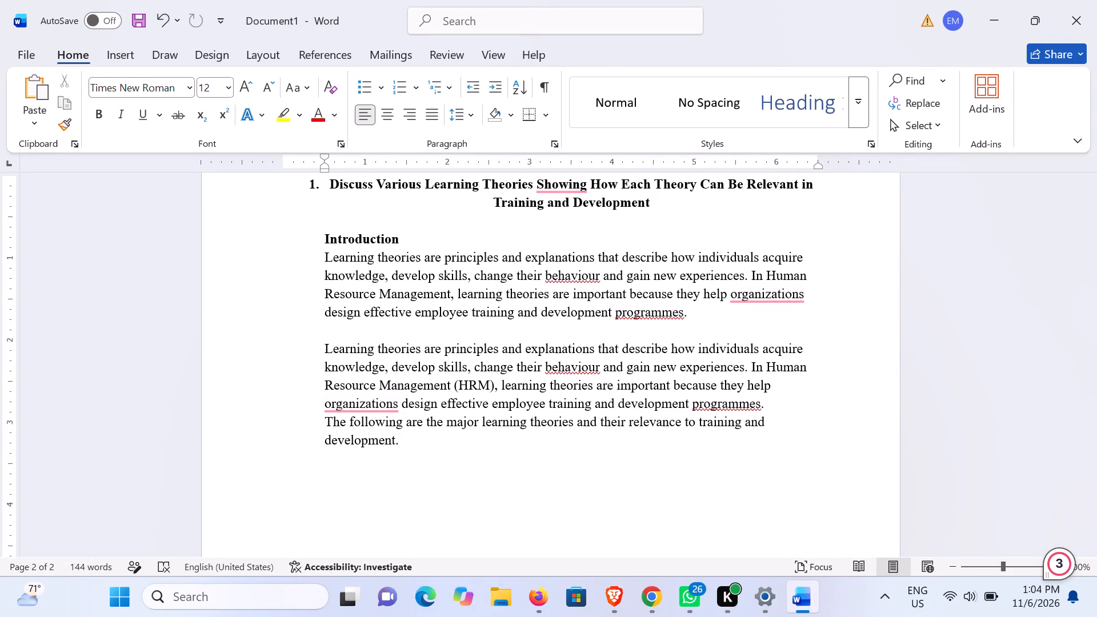
# Begin the third introduction sentence with "The following are the major learning theories".
pyautogui.write('he folloe')
pyautogui.press('BackSpace')
pyautogui.write('wing')
pyautogui.press('space')
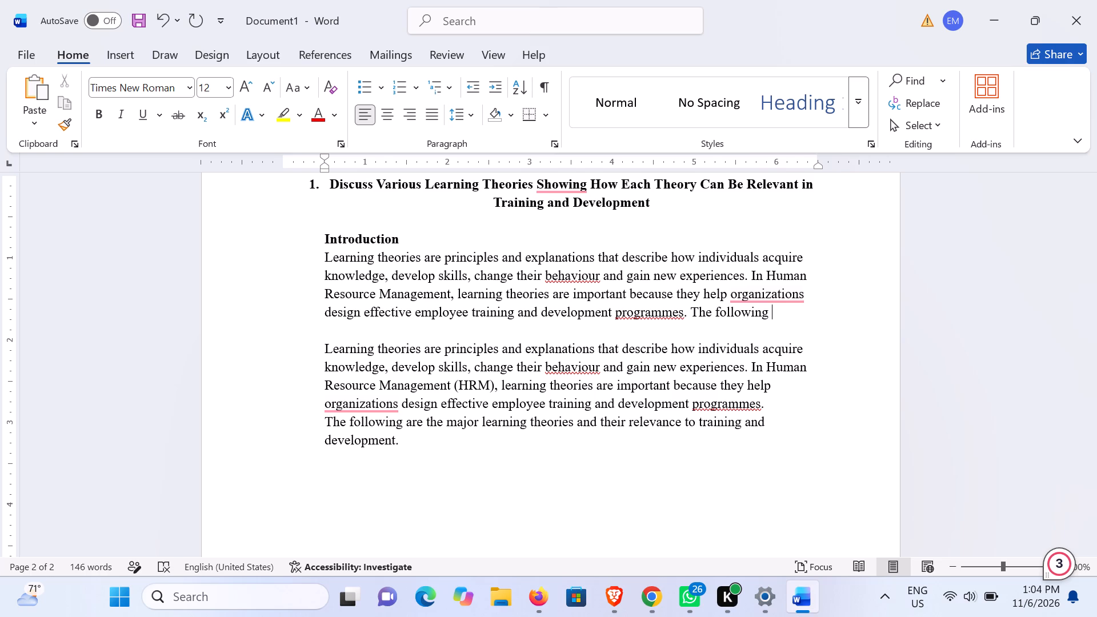
pyautogui.write('areb')
pyautogui.press('BackSpace')
pyautogui.press('space')
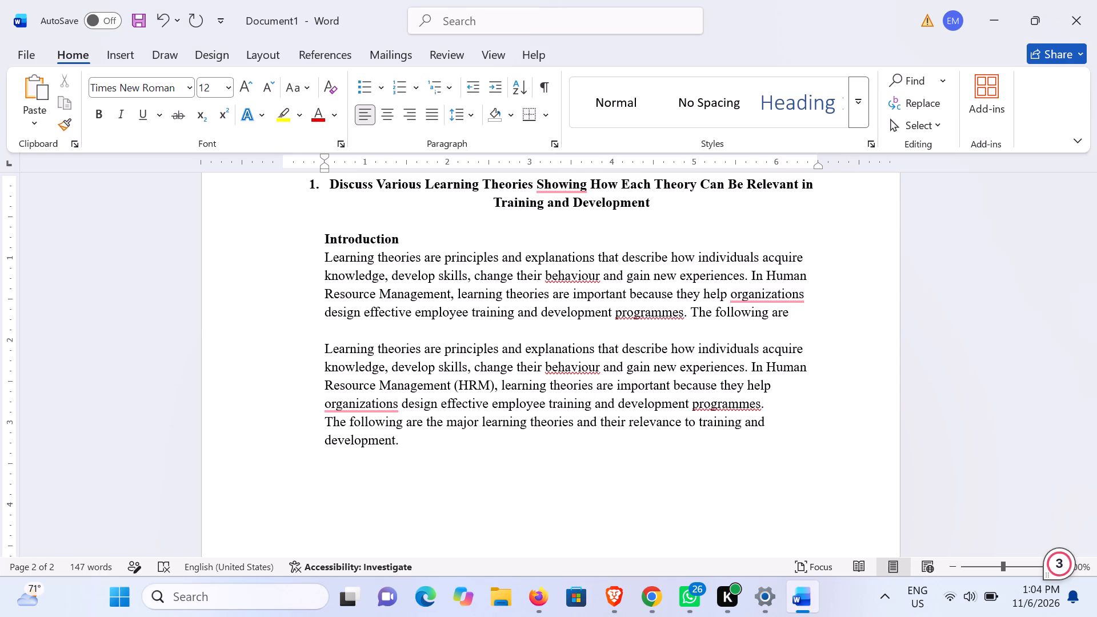
pyautogui.write('the major')
pyautogui.press('space')
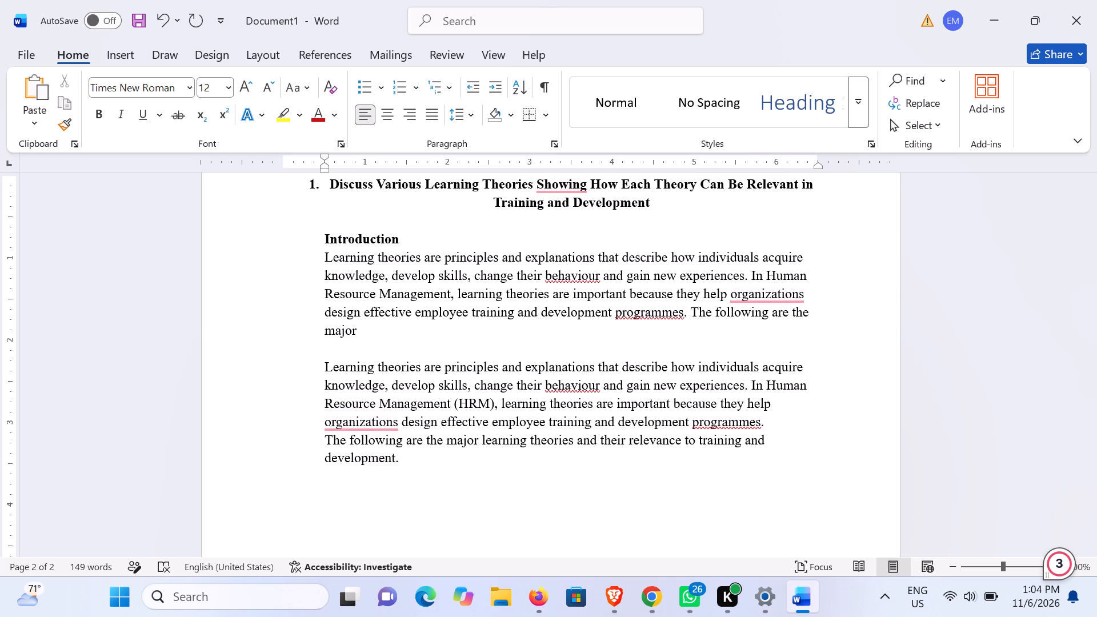
pyautogui.press('l')
pyautogui.write('earning')
pyautogui.press('space')
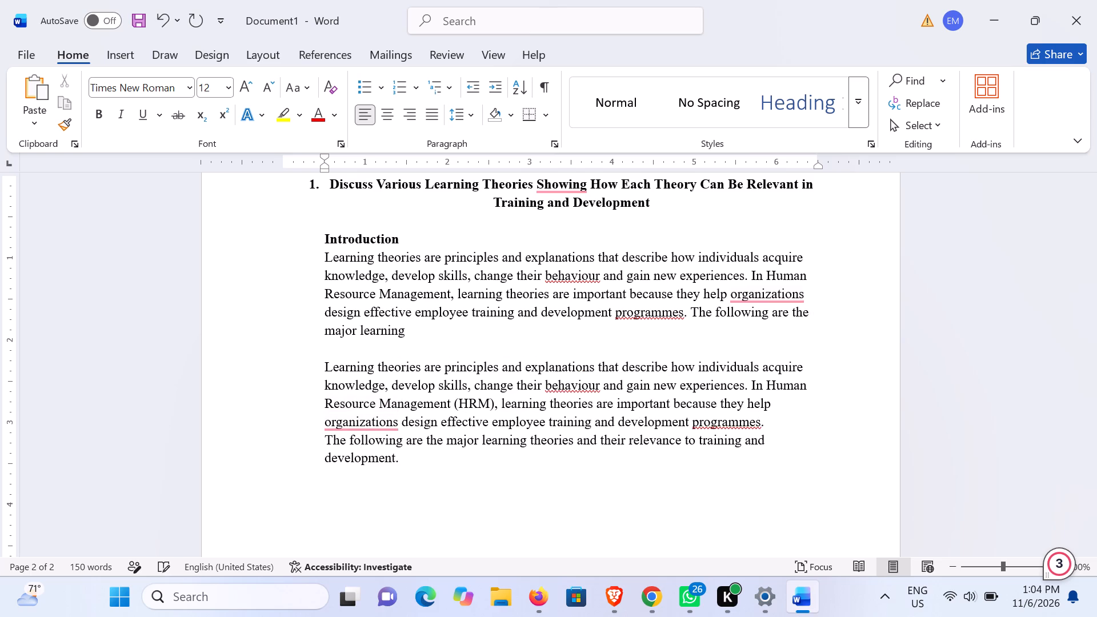
pyautogui.write('theories')
pyautogui.press('space')
# Complete the third sentence with "and their relevance to training and development." and start a new line.
pyautogui.write('and their')
pyautogui.press('space')
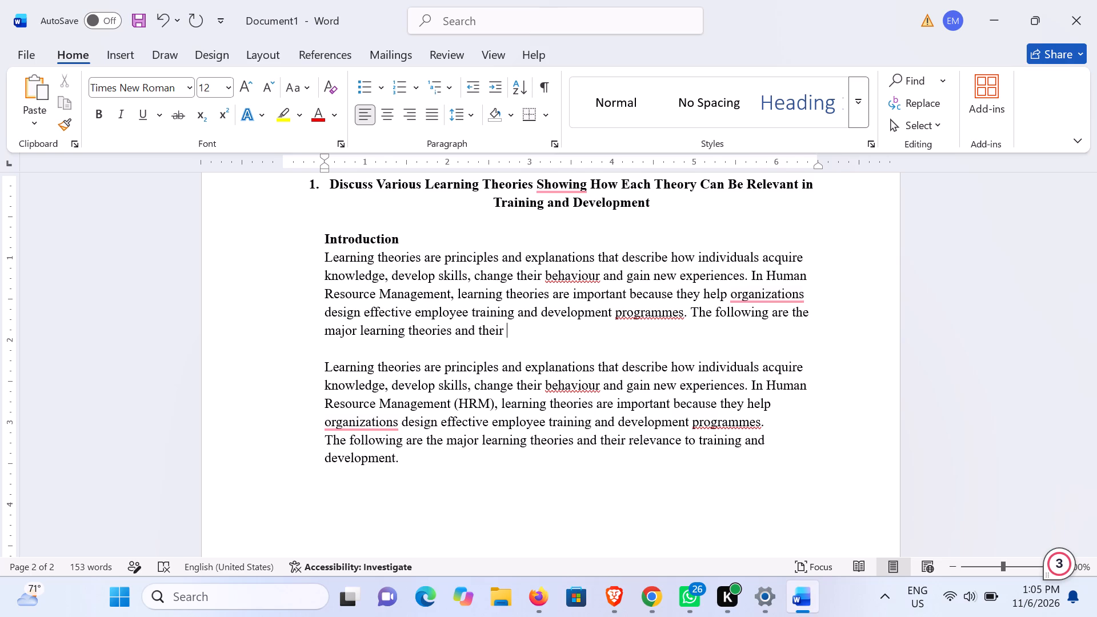
pyautogui.write('relevance')
pyautogui.press('space')
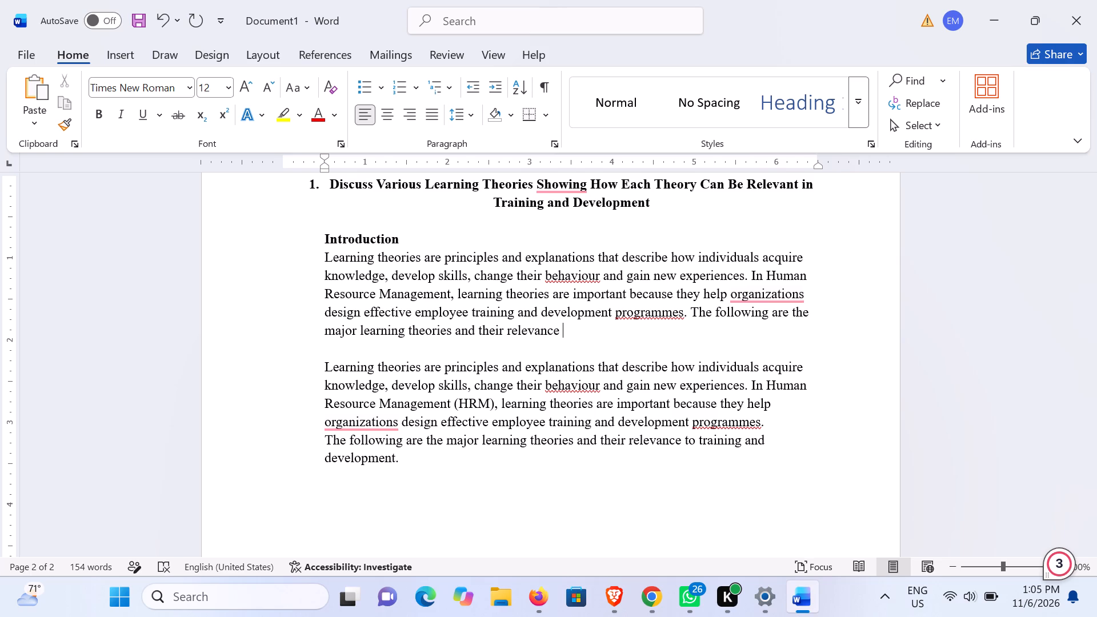
pyautogui.write('to training')
pyautogui.press('space')
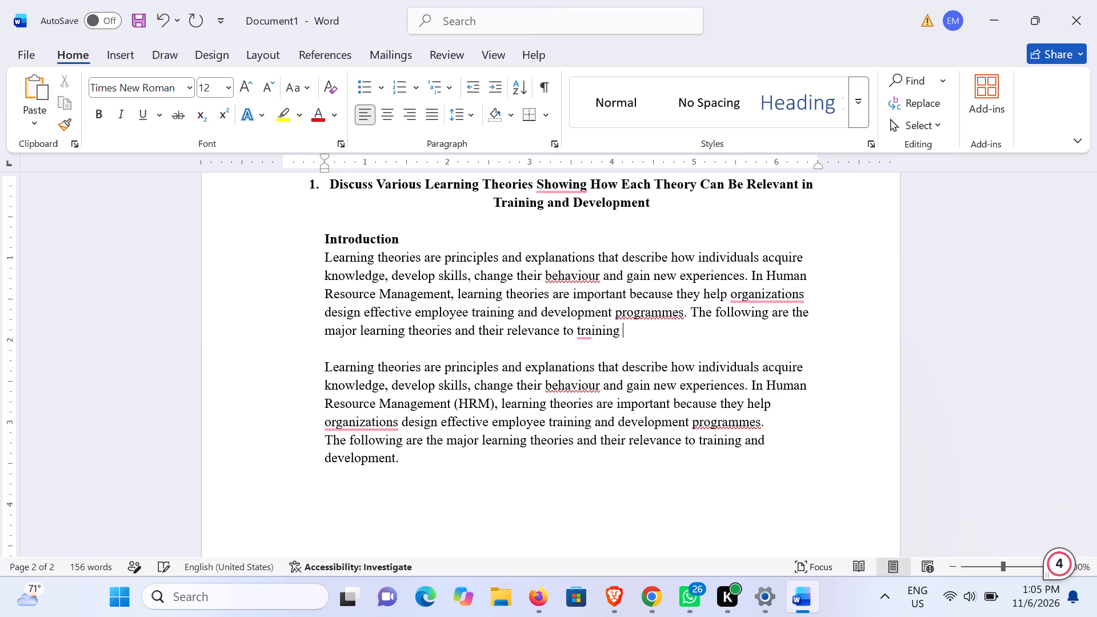
pyautogui.press('space')
pyautogui.write('and development')
pyautogui.press('space')
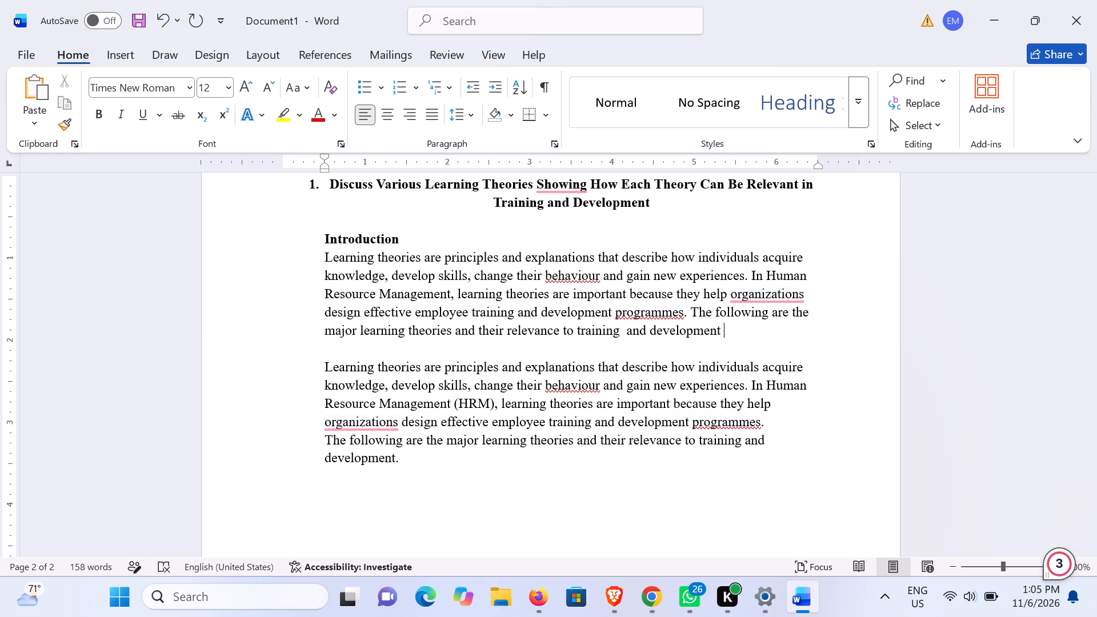
pyautogui.press('BackSpace')
pyautogui.press('.')
pyautogui.press('Return')
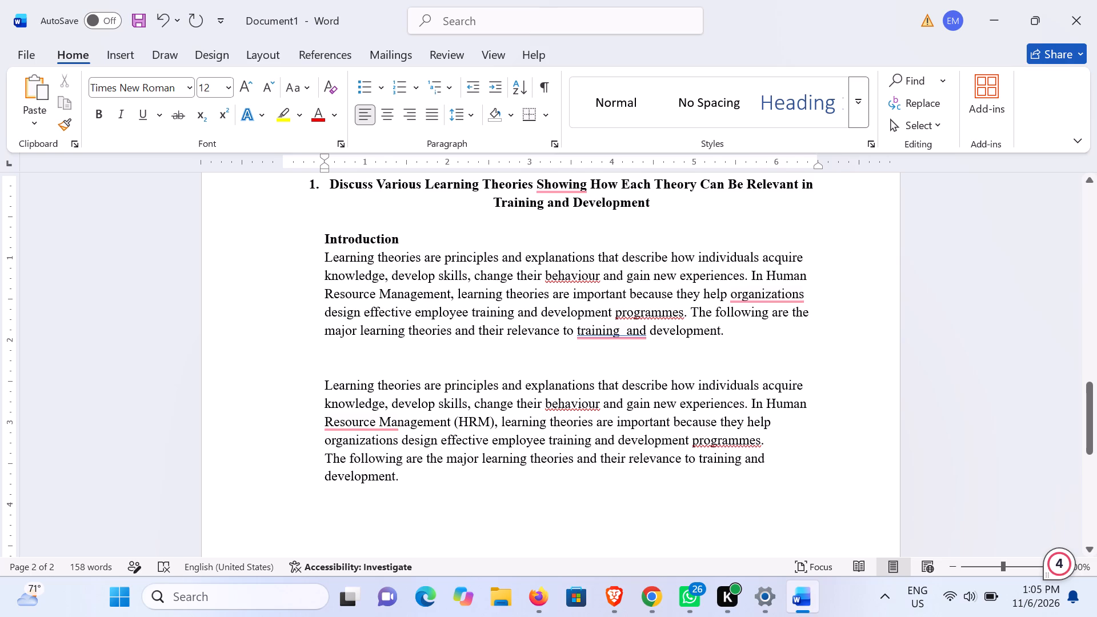
# Delete the pasted source paragraph below the retyped introduction.
pyautogui.moveTo(429, 476); pyautogui.dragTo(318, 388)
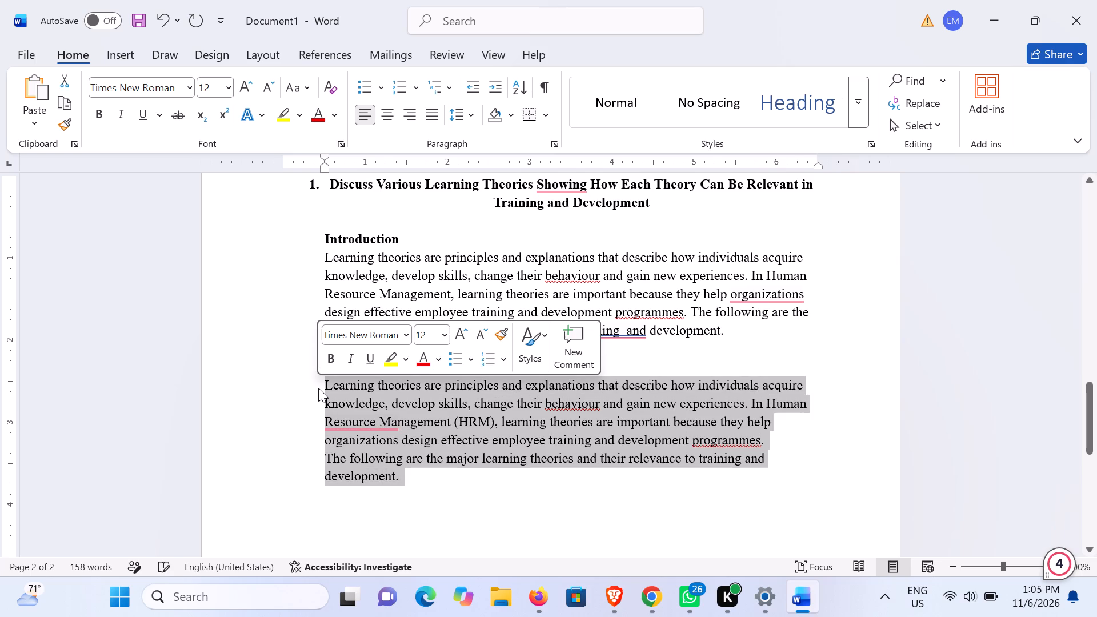
pyautogui.press('Delete')
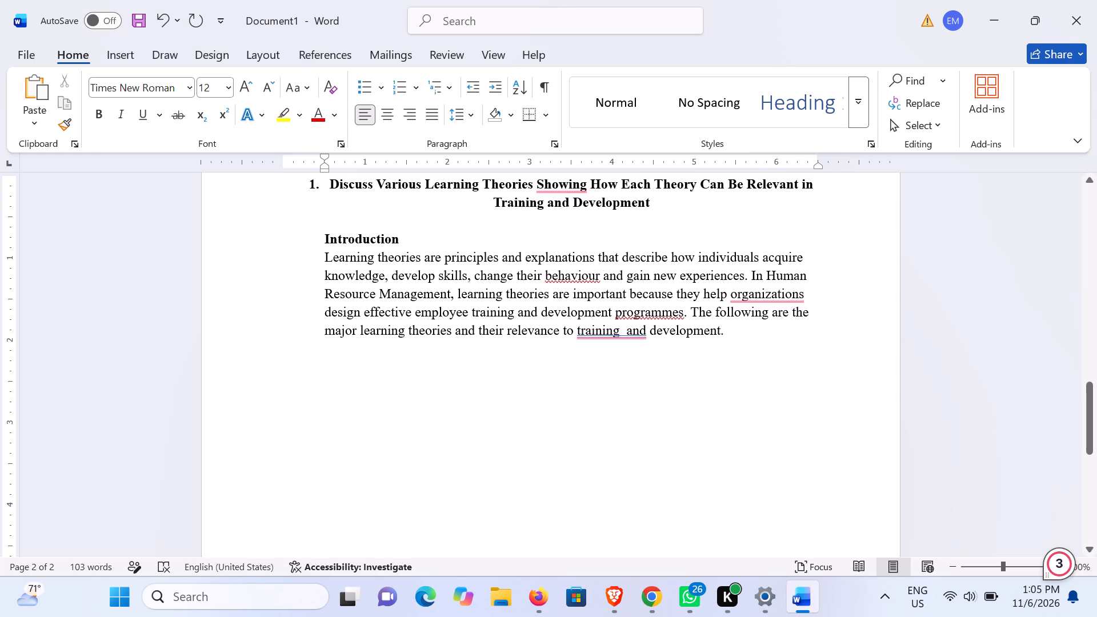
# Remove the extra space between "training" and "and" in the introduction's last sentence using the grammar suggestion.
pyautogui.click(627, 331)
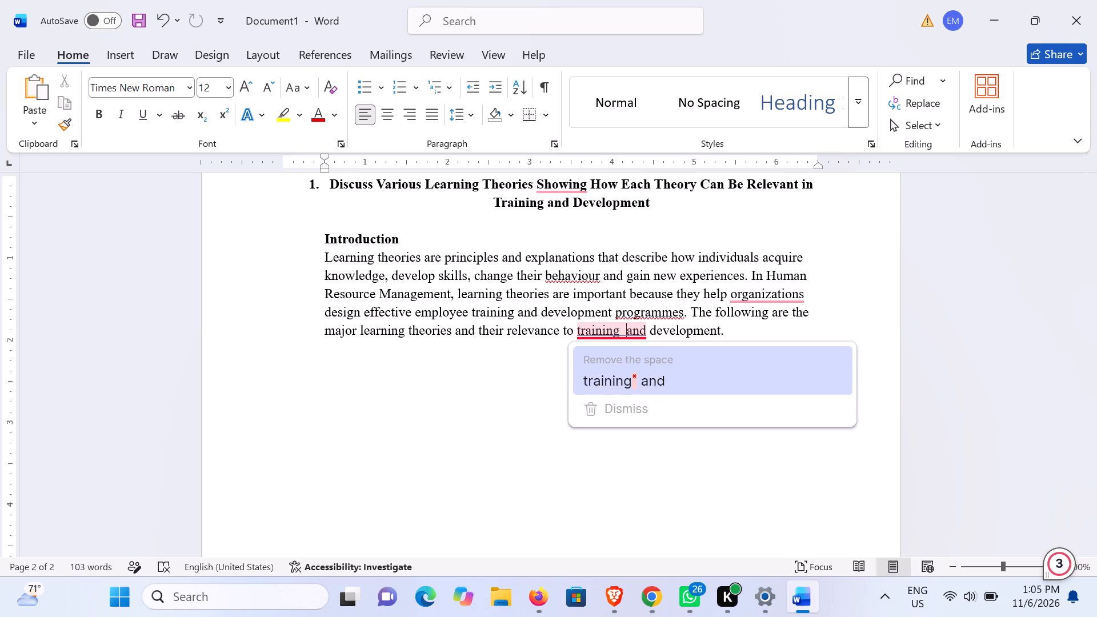
pyautogui.click(620, 387)
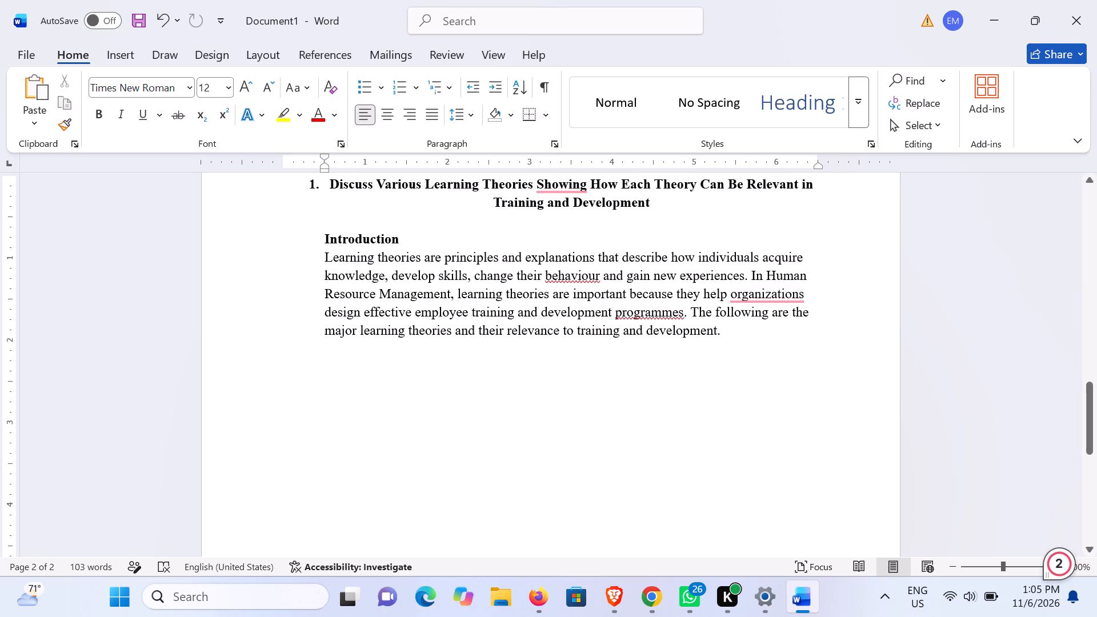
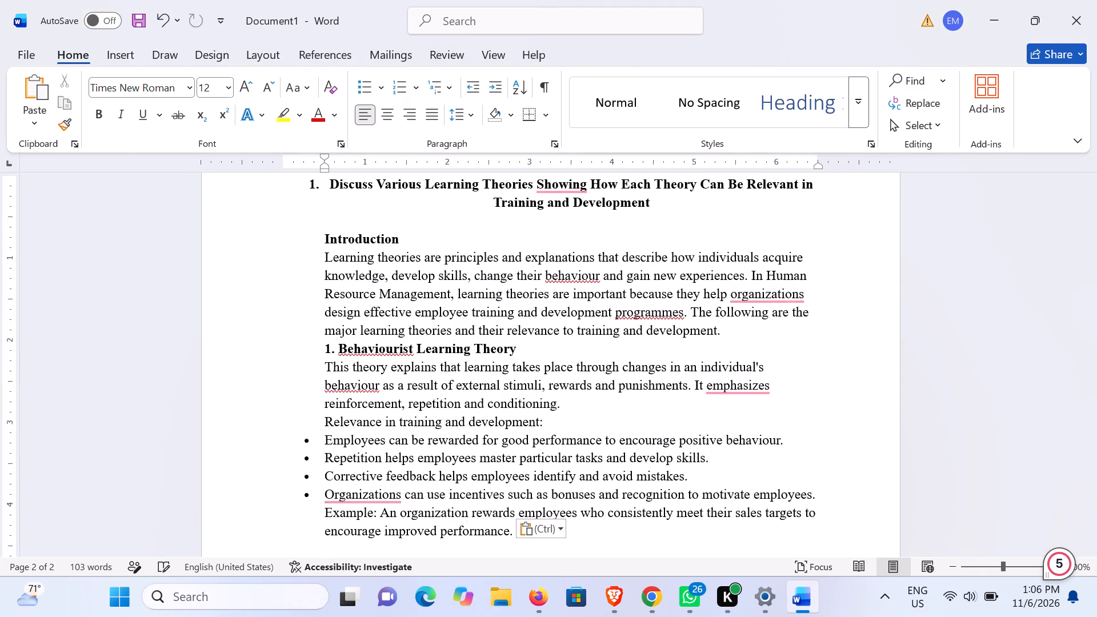
# Remove the list number from the "Discuss Various Learning Theories" heading and put two spaces before its text.
pyautogui.click(320, 181)
pyautogui.press('BackSpace')
pyautogui.press('BackSpace')
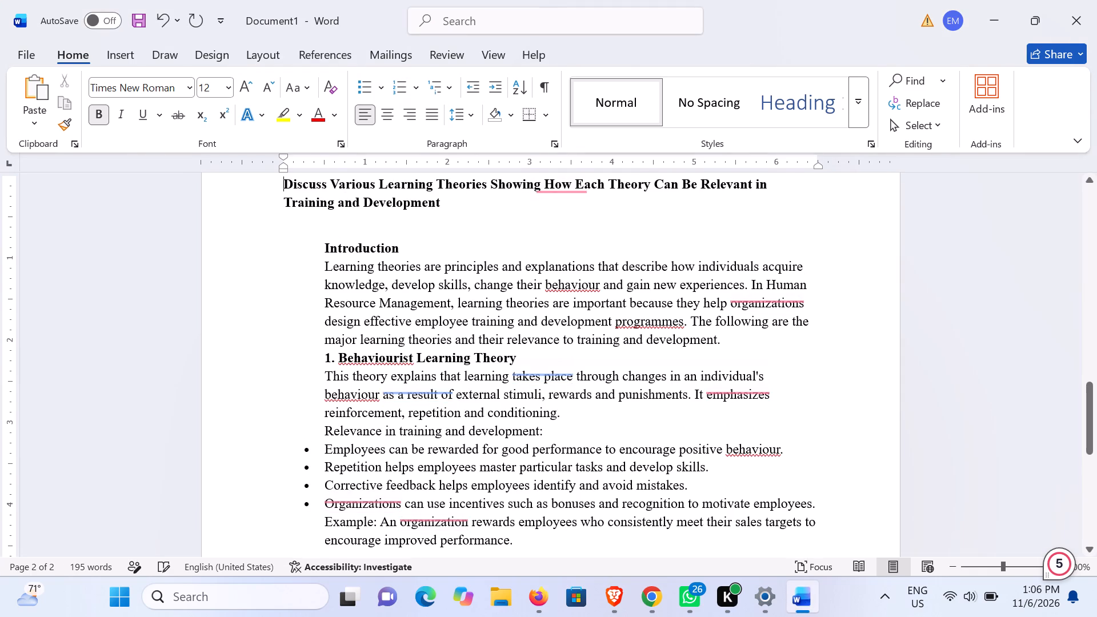
pyautogui.press('space')
pyautogui.press('space')
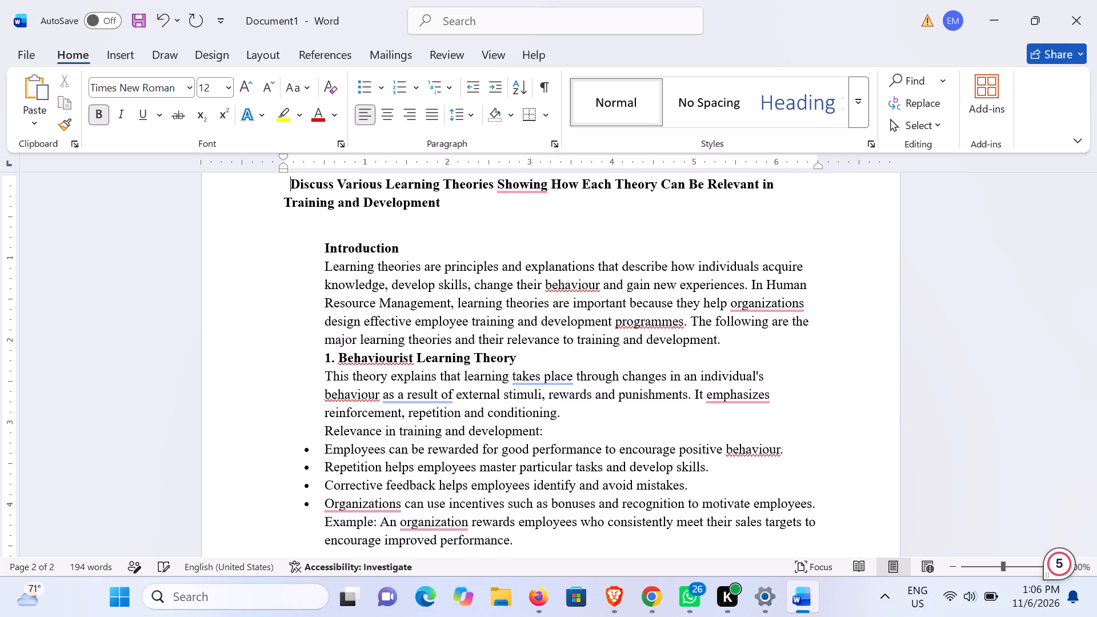
# Centre the two-line "Discuss Various Learning Theories" heading on page 2.
pyautogui.scroll(1, 435, 233)
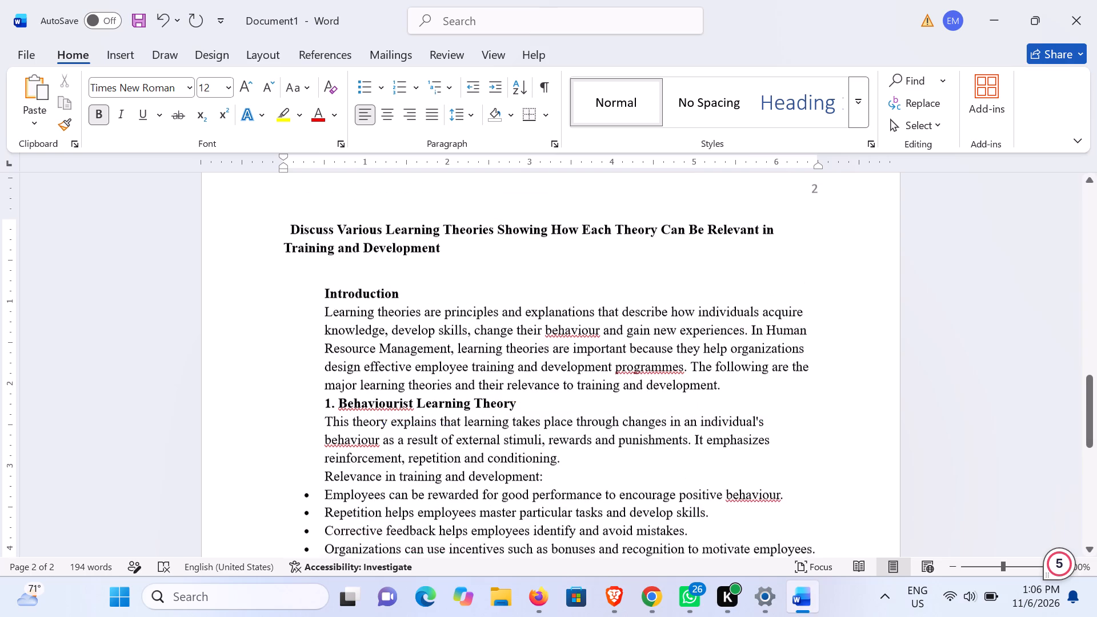
pyautogui.scroll(1, 435, 233)
pyautogui.moveTo(543, 311); pyautogui.dragTo(309, 280)
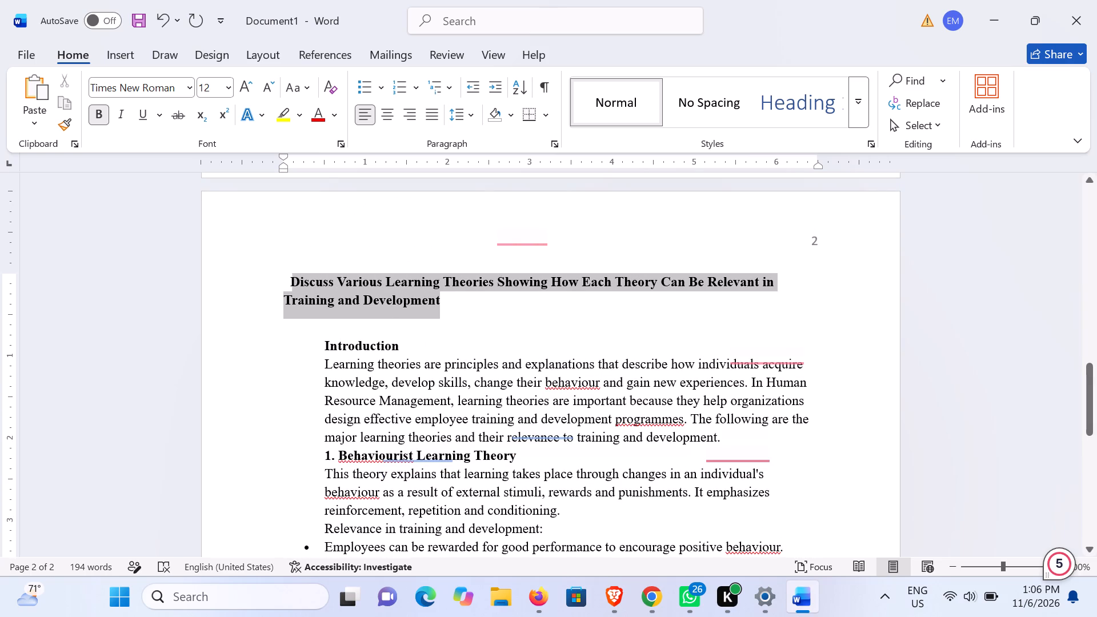
pyautogui.moveTo(309, 280); pyautogui.dragTo(301, 271)
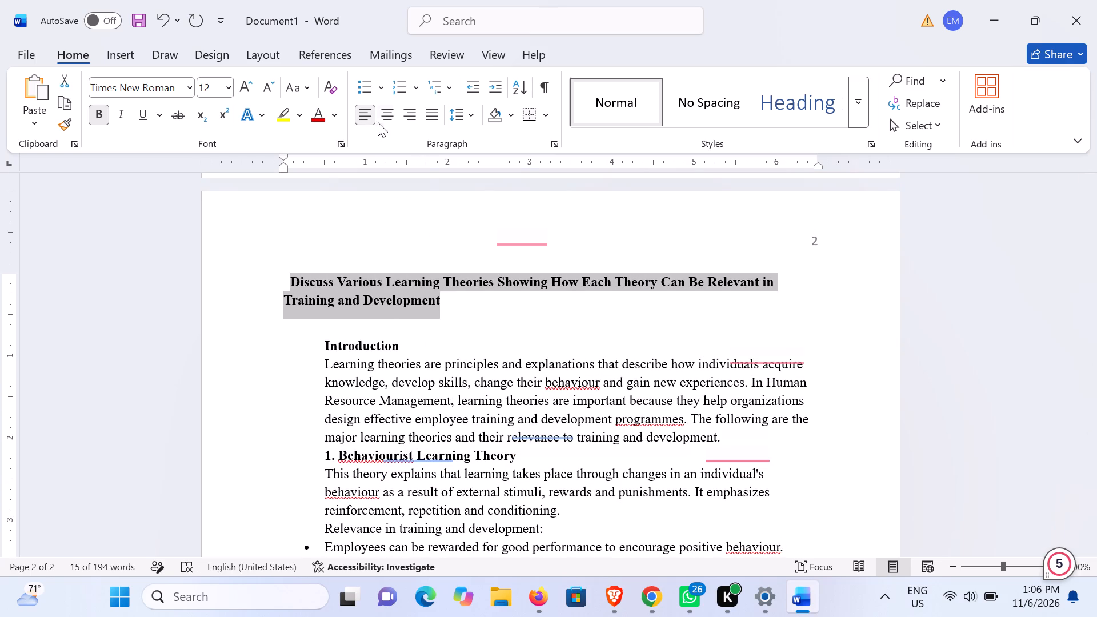
pyautogui.click(379, 119)
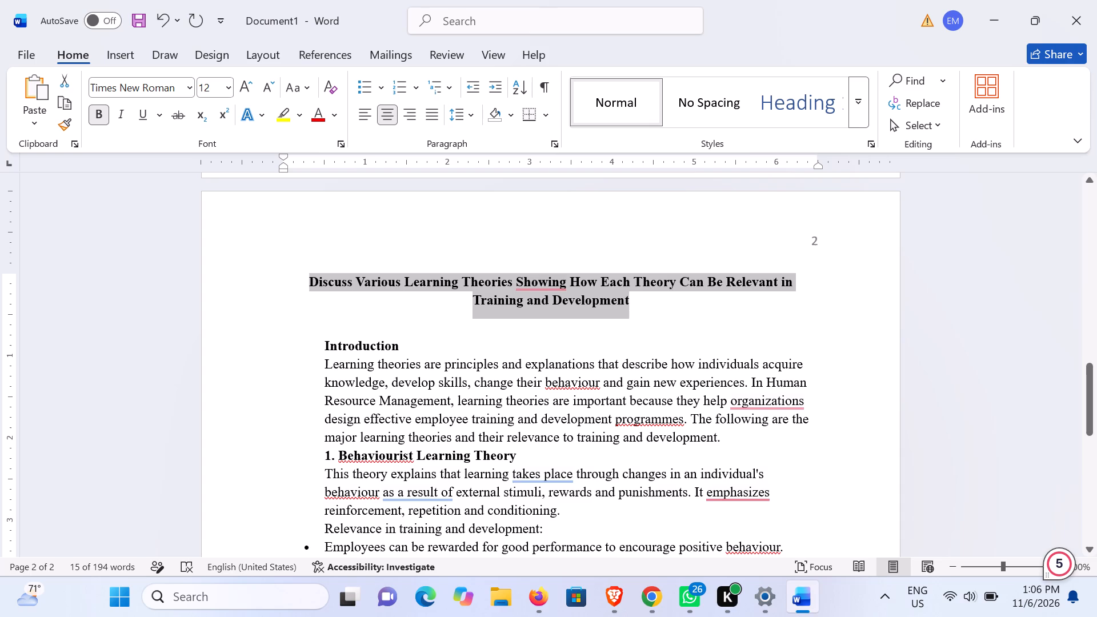
pyautogui.click(646, 301)
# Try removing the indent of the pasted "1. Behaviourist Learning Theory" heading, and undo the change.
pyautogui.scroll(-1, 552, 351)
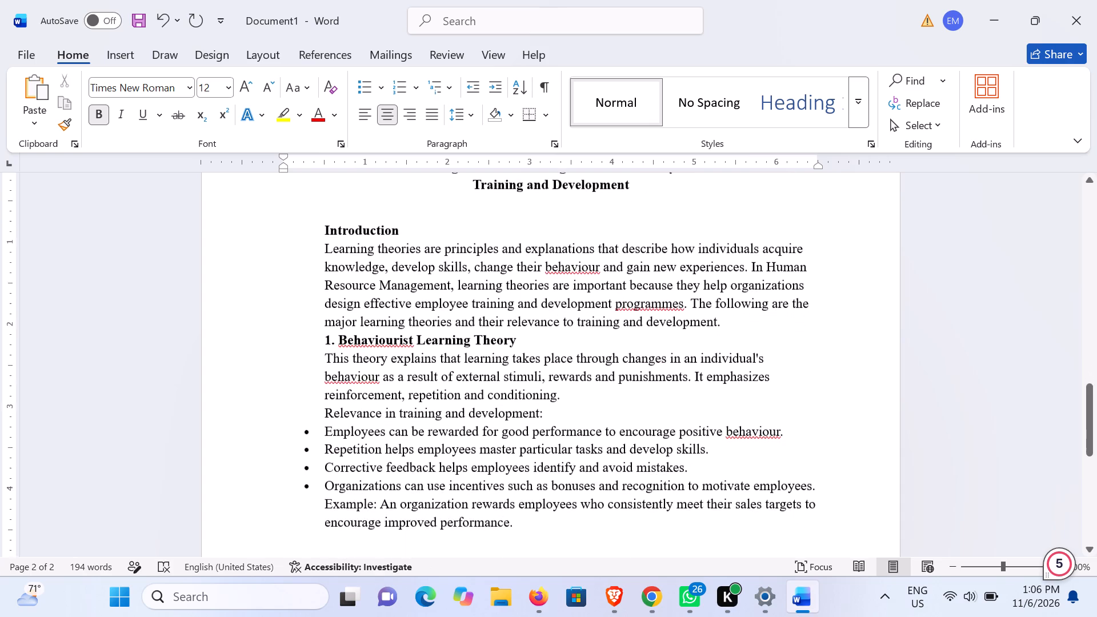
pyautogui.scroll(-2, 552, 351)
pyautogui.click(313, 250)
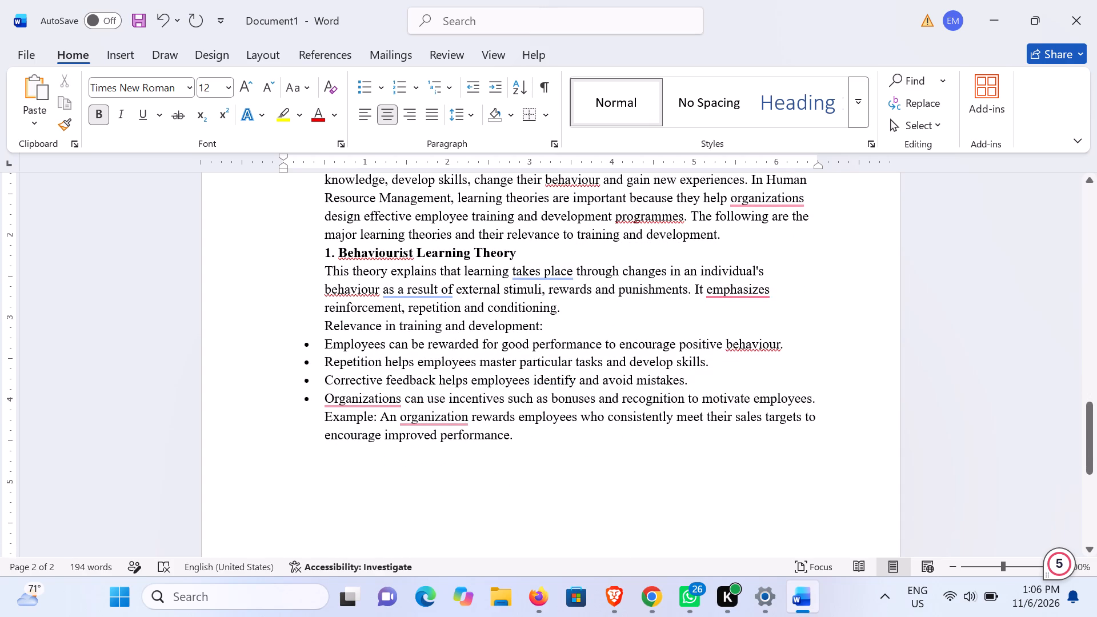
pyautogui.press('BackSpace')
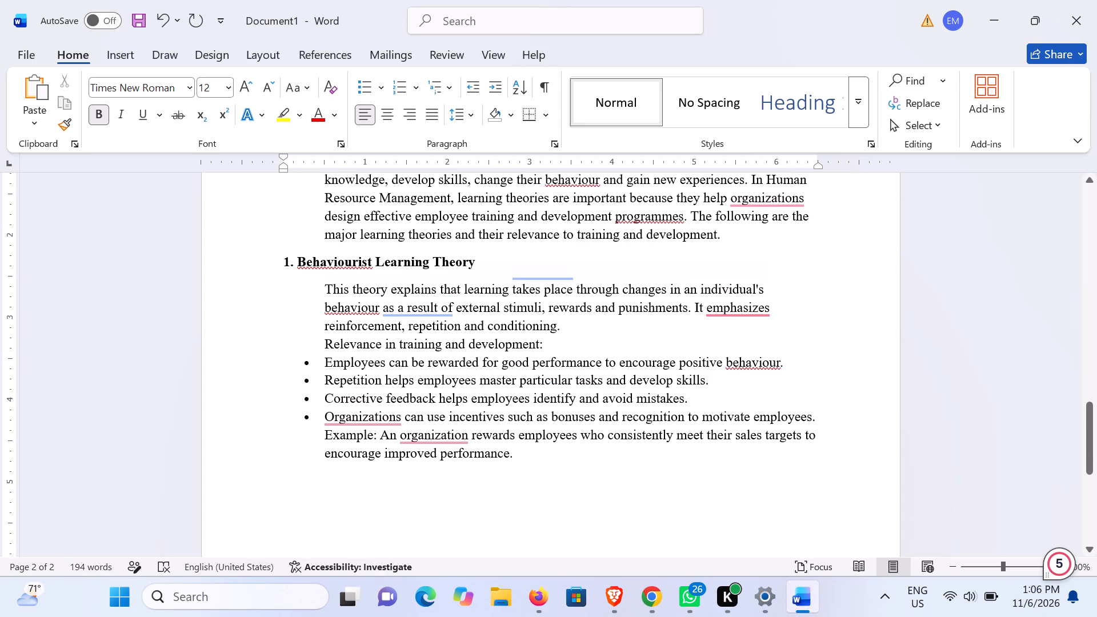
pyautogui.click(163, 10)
# Insert five blank lines between the end of the introduction and the pasted Behaviourist Learning Theory section.
pyautogui.press('Return')
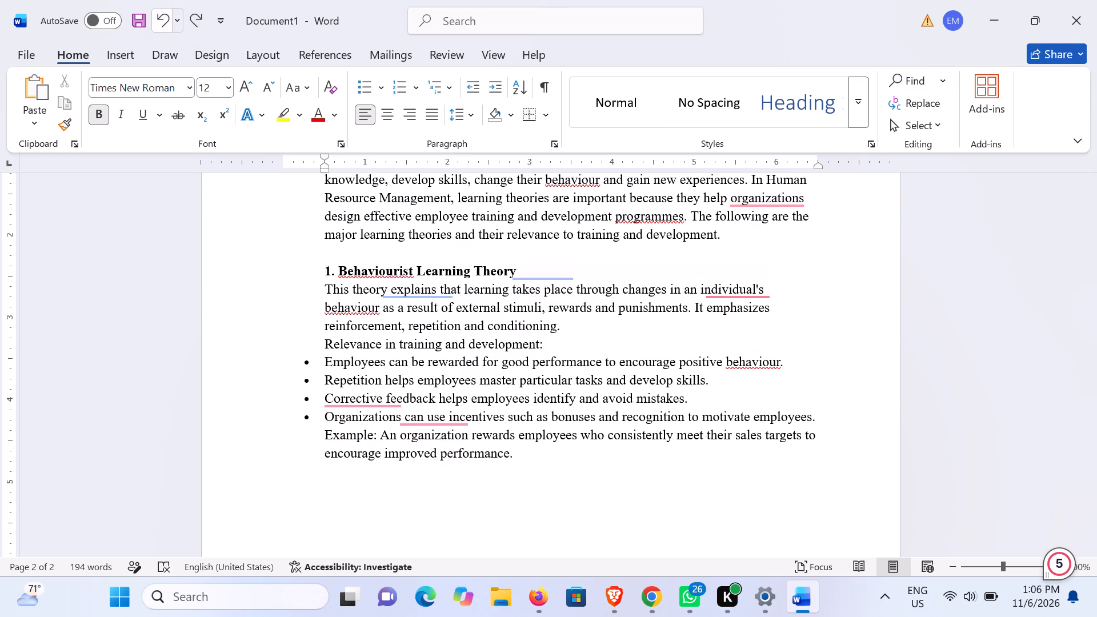
pyautogui.press('Return')
pyautogui.press('Return')
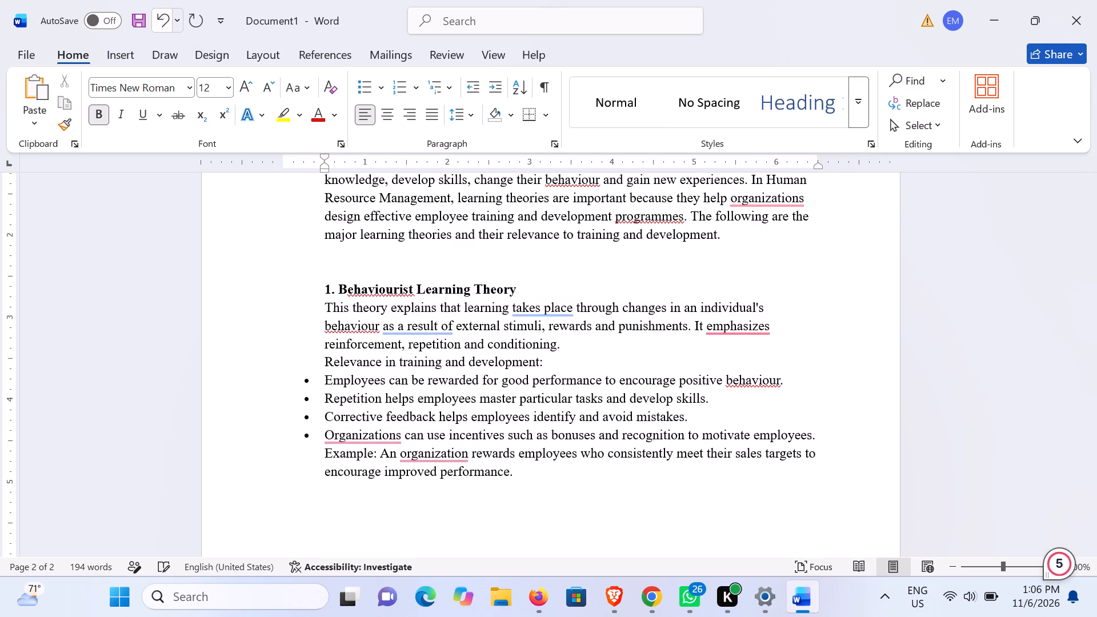
pyautogui.press('Return')
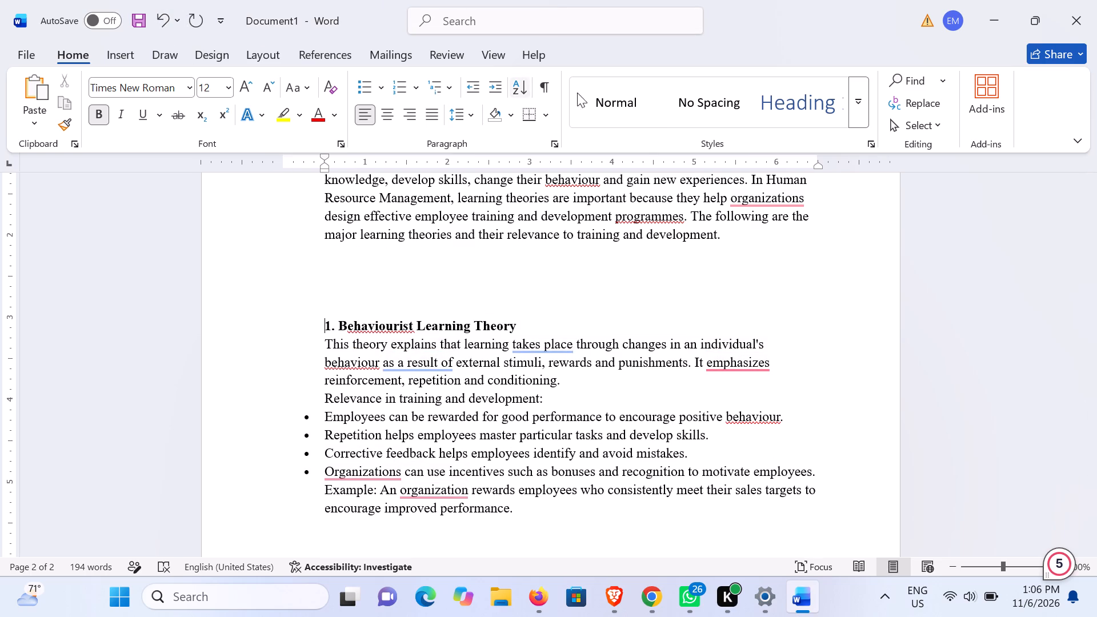
pyautogui.click(731, 242)
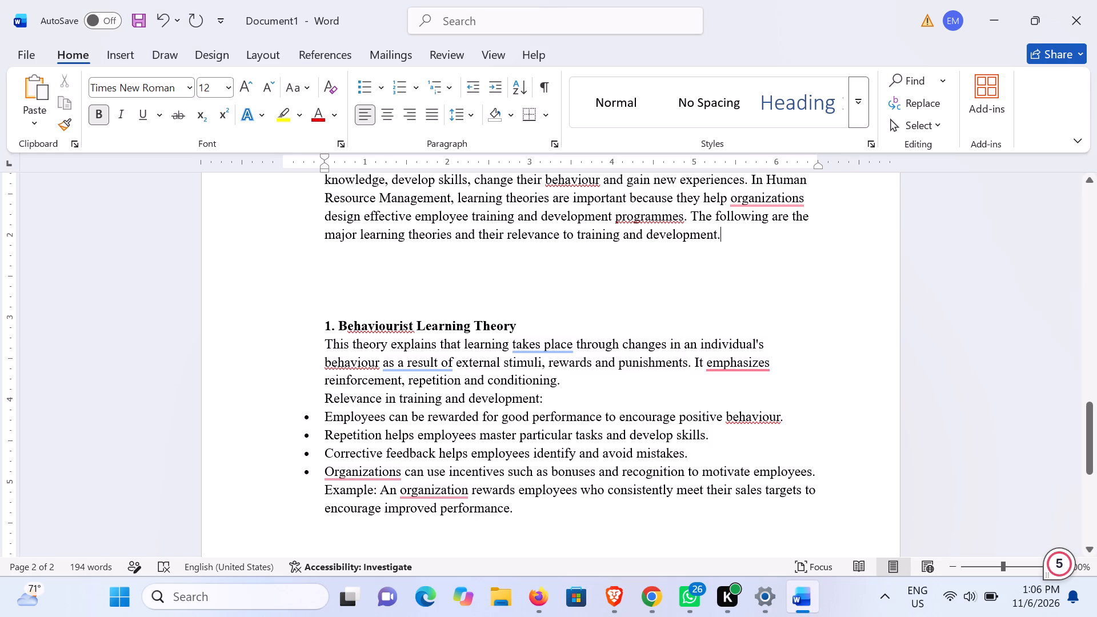
pyautogui.press('Return')
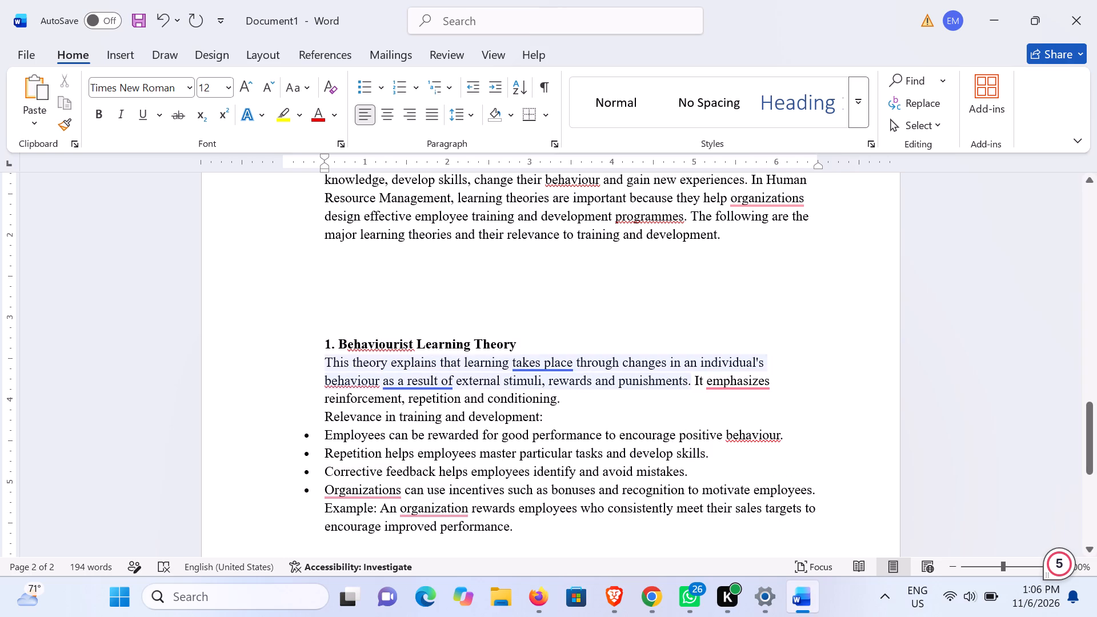
# Copy the "1. Behaviourist Learning Theory" heading onto a new line directly below the introduction paragraph.
pyautogui.moveTo(522, 346); pyautogui.dragTo(421, 344)
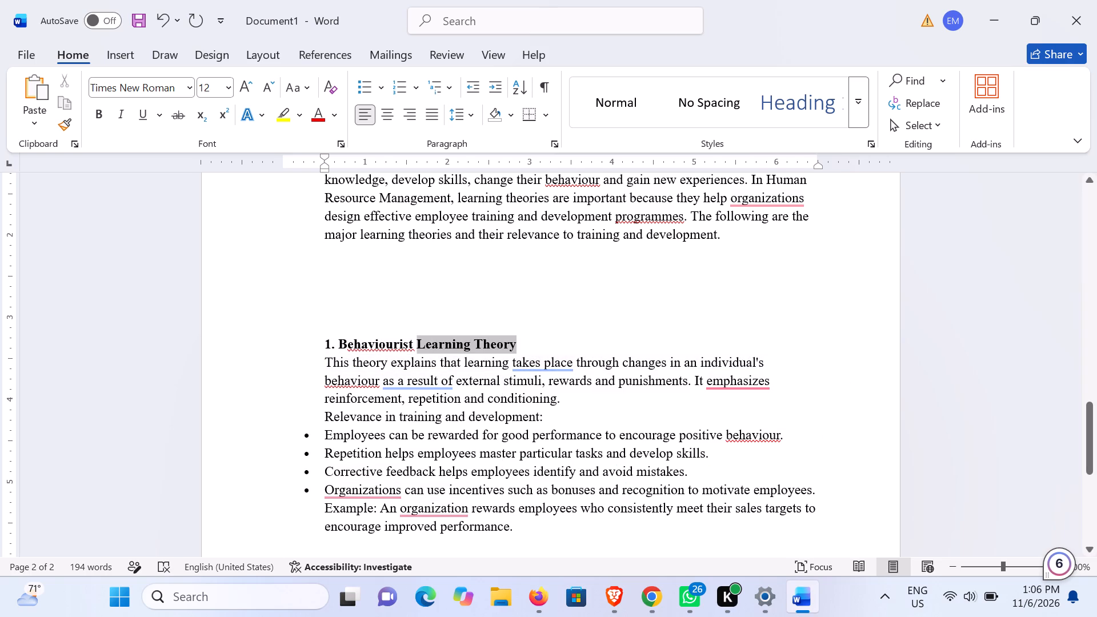
pyautogui.moveTo(421, 344); pyautogui.dragTo(323, 342)
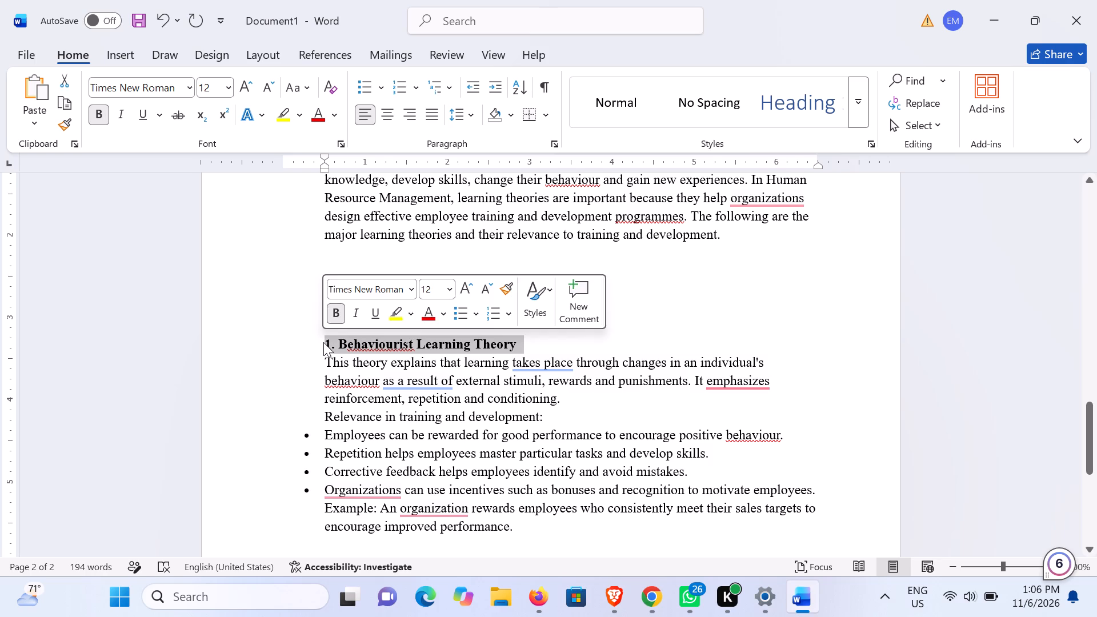
pyautogui.hotkey('ctrl', 'c')
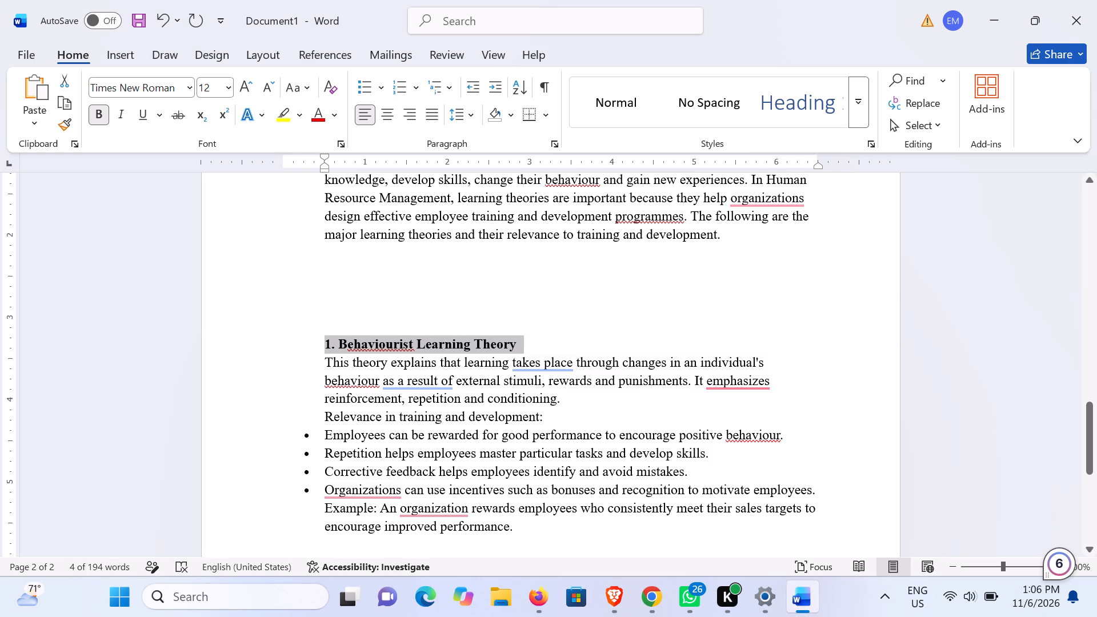
pyautogui.click(730, 232)
pyautogui.press('Return')
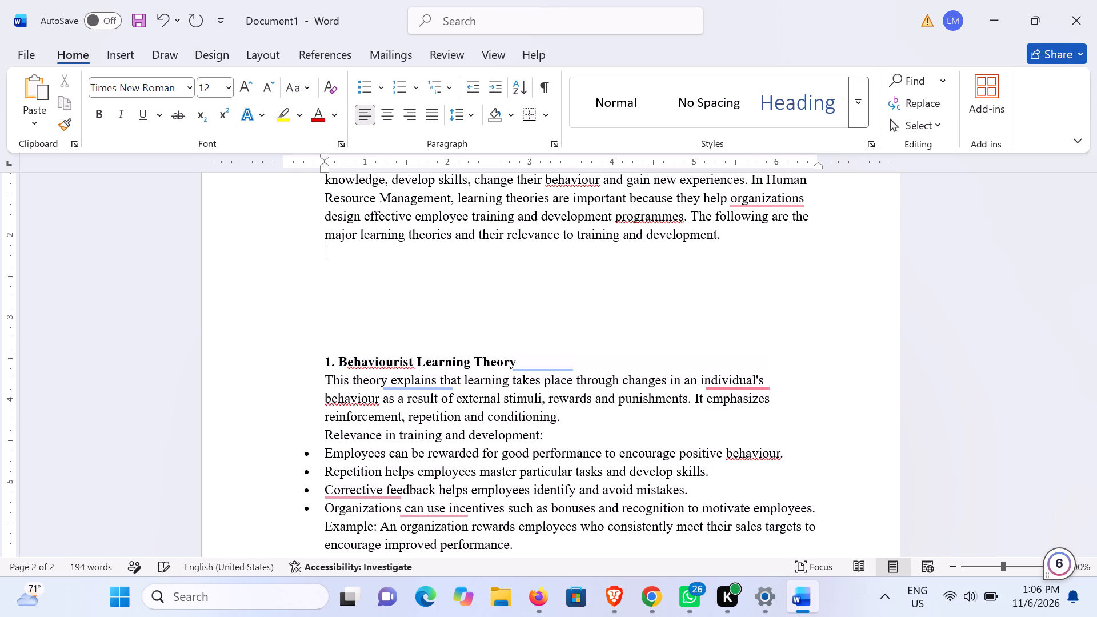
pyautogui.hotkey('ctrl', 'v')
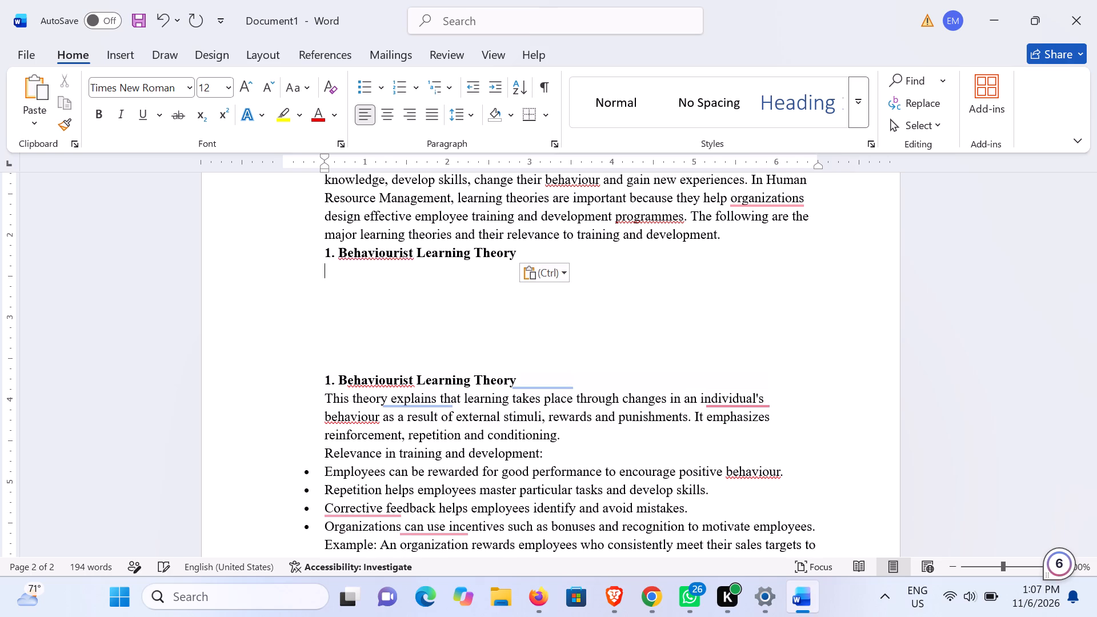
# Start retyping the theory's opening sentence below the copied heading, from "This theory explains" through "learning takes place".
pyautogui.scroll(-1, 558, 360)
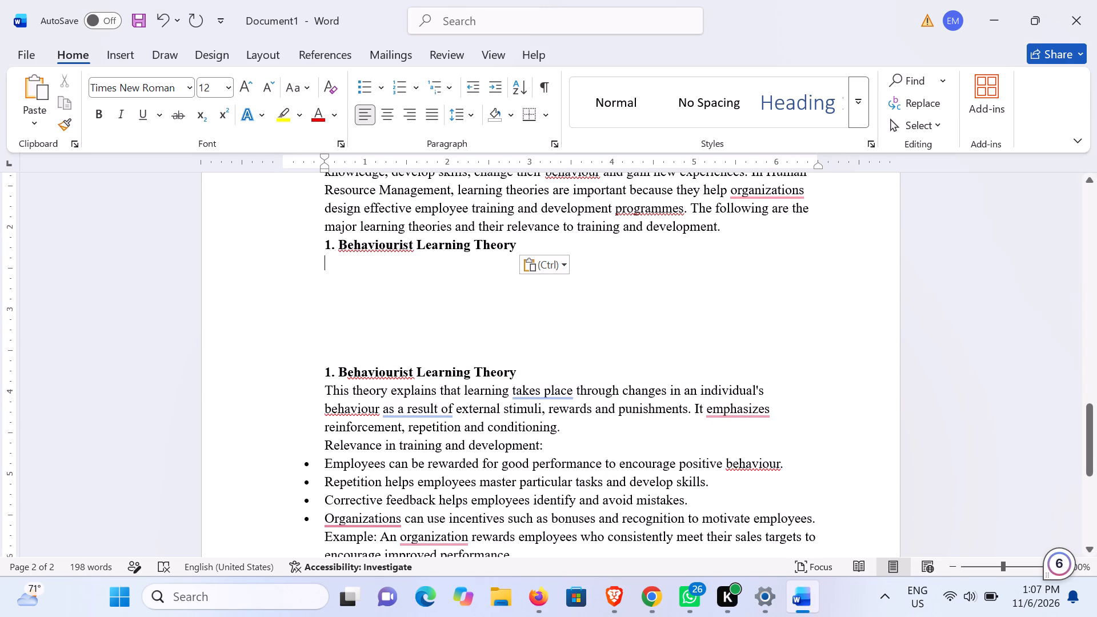
pyautogui.write('hi')
pyautogui.write('s theory')
pyautogui.press('space')
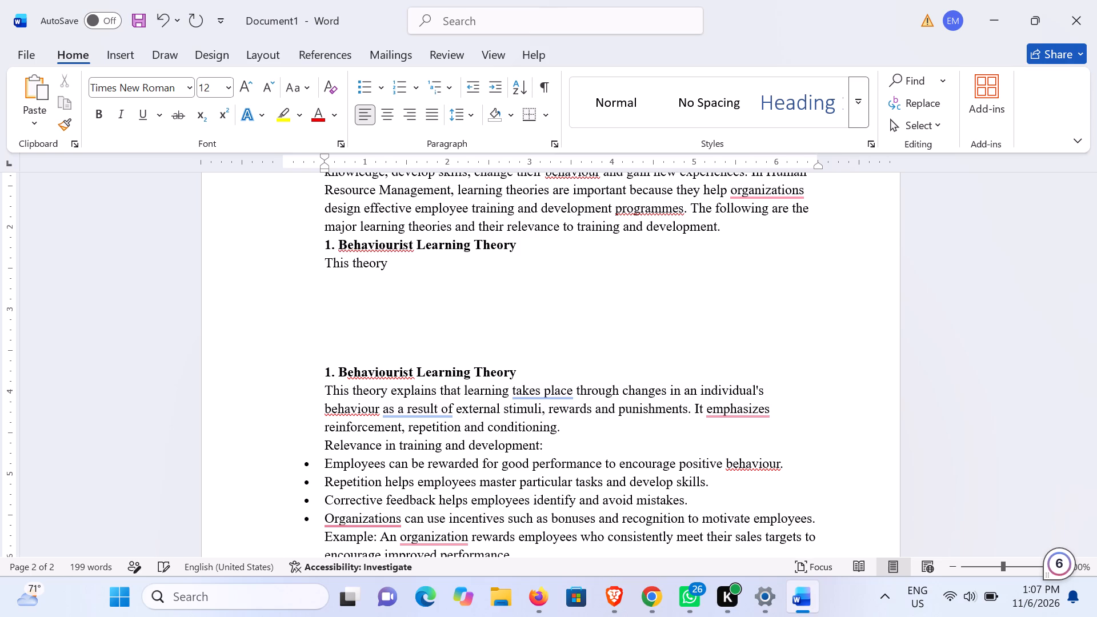
pyautogui.write('explains')
pyautogui.press('space')
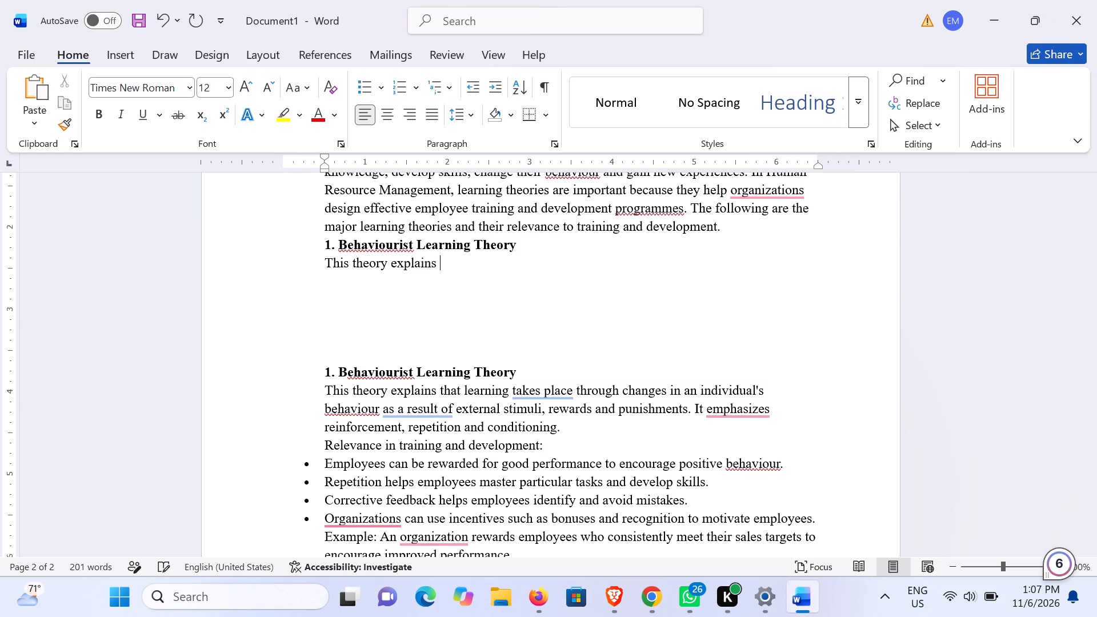
pyautogui.write('thata')
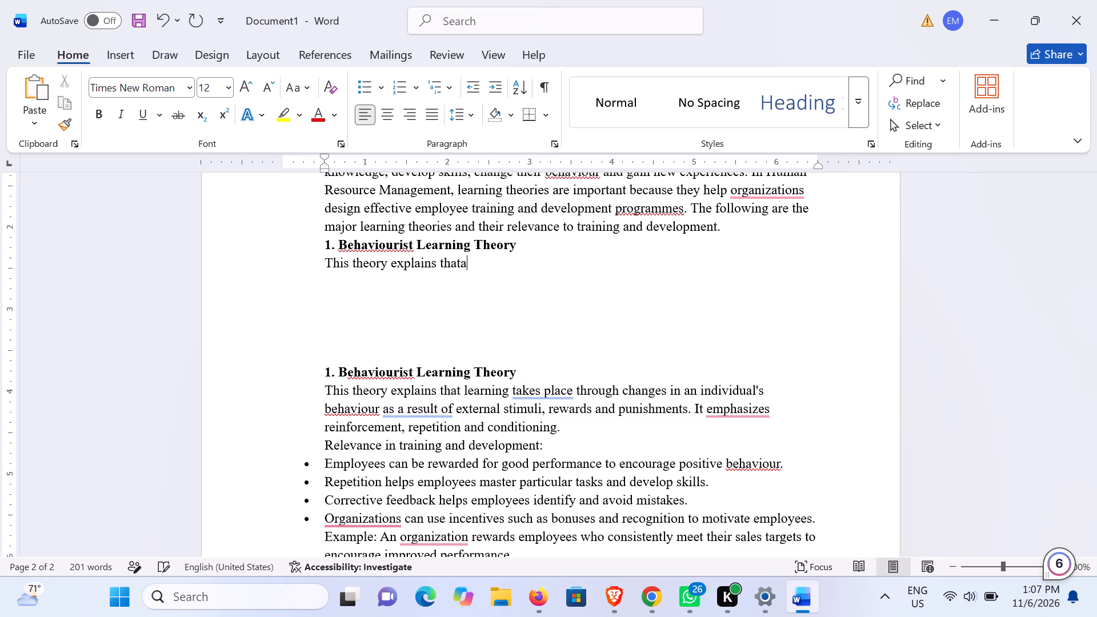
pyautogui.press('space')
pyautogui.press('BackSpace')
pyautogui.press('space')
pyautogui.write('learning')
pyautogui.press('space')
pyautogui.write('takes place')
pyautogui.press('space')
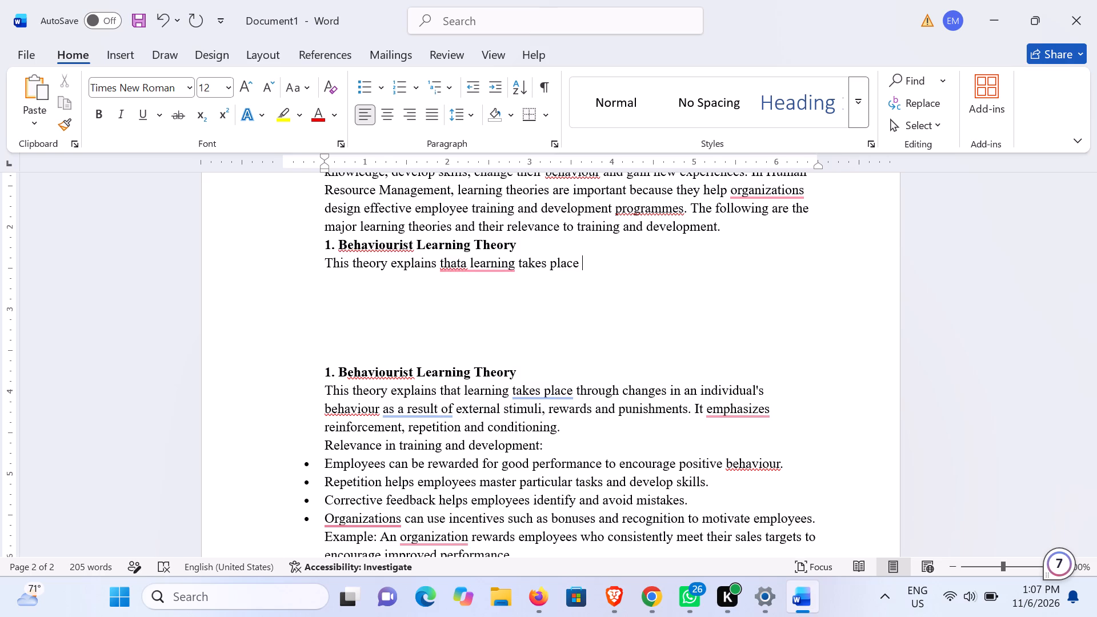
# Continue the opening sentence with "through changes in an individual's behaviour".
pyautogui.write('th')
pyautogui.write('rough')
pyautogui.press('space')
pyautogui.write('changes')
pyautogui.press('space')
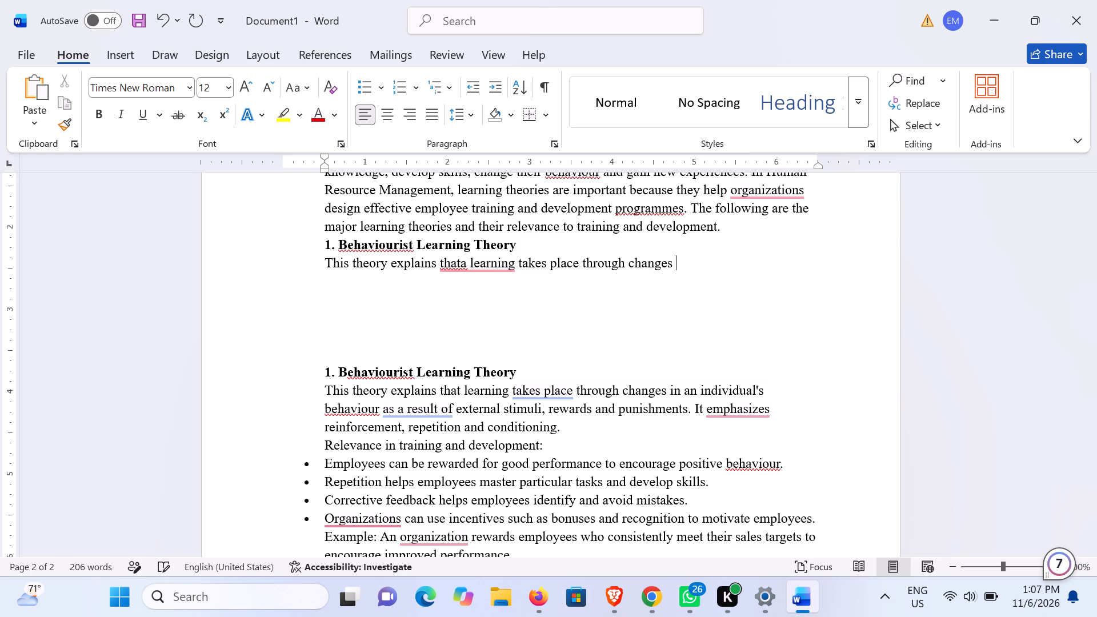
pyautogui.write('in an individuals')
pyautogui.press('space')
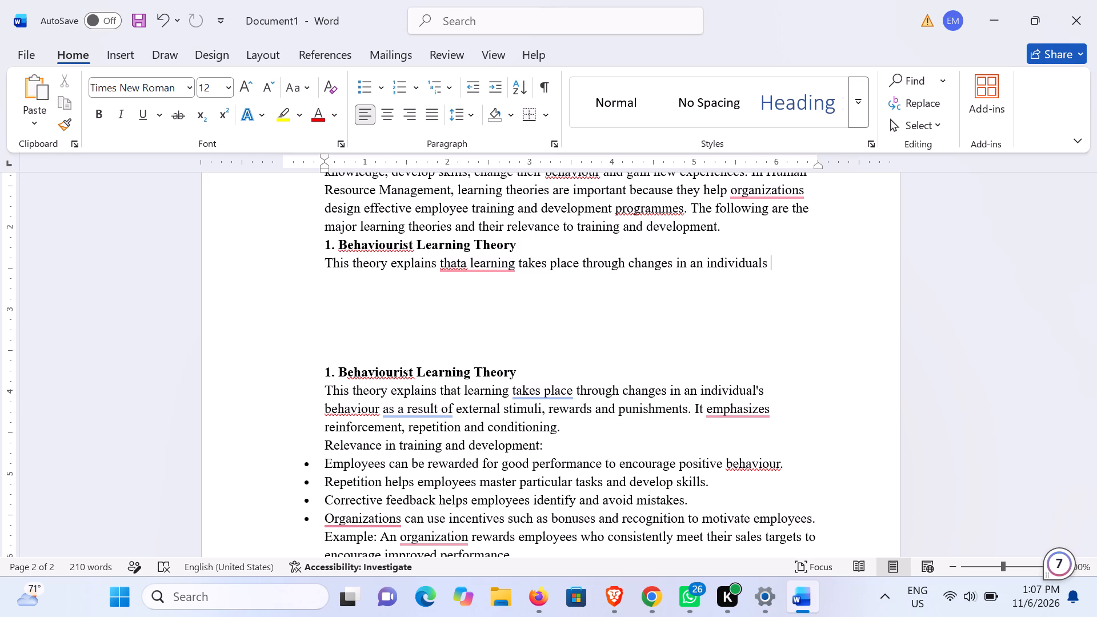
pyautogui.press('BackSpace')
pyautogui.press('BackSpace')
pyautogui.press("'")
pyautogui.write('s')
pyautogui.press('space')
pyautogui.write('behavi')
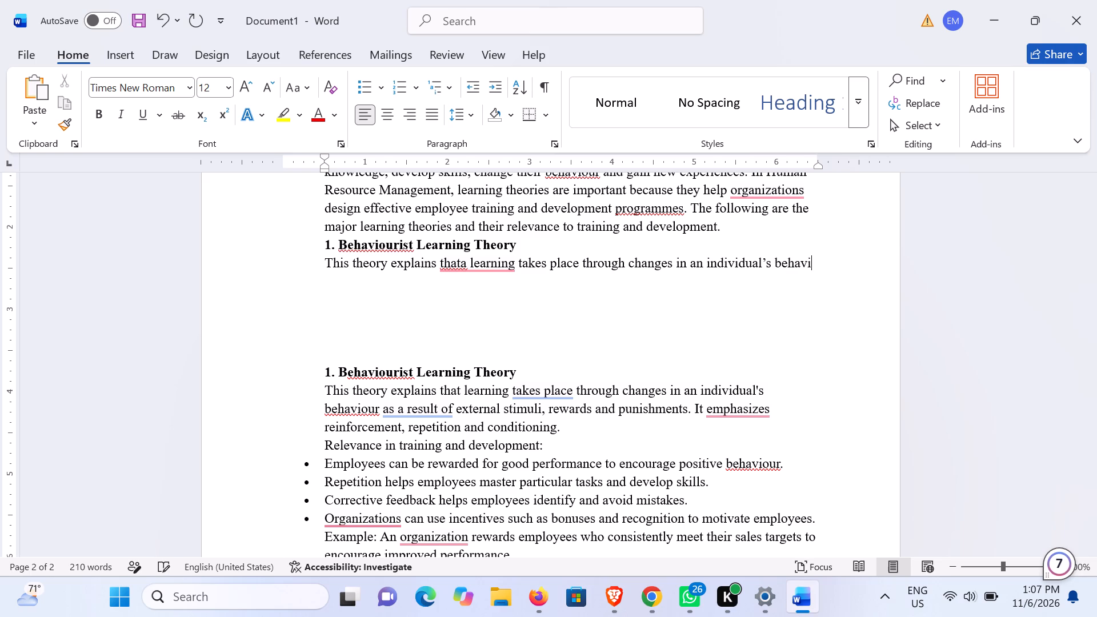
pyautogui.press('o')
pyautogui.write('ur')
pyautogui.press('space')
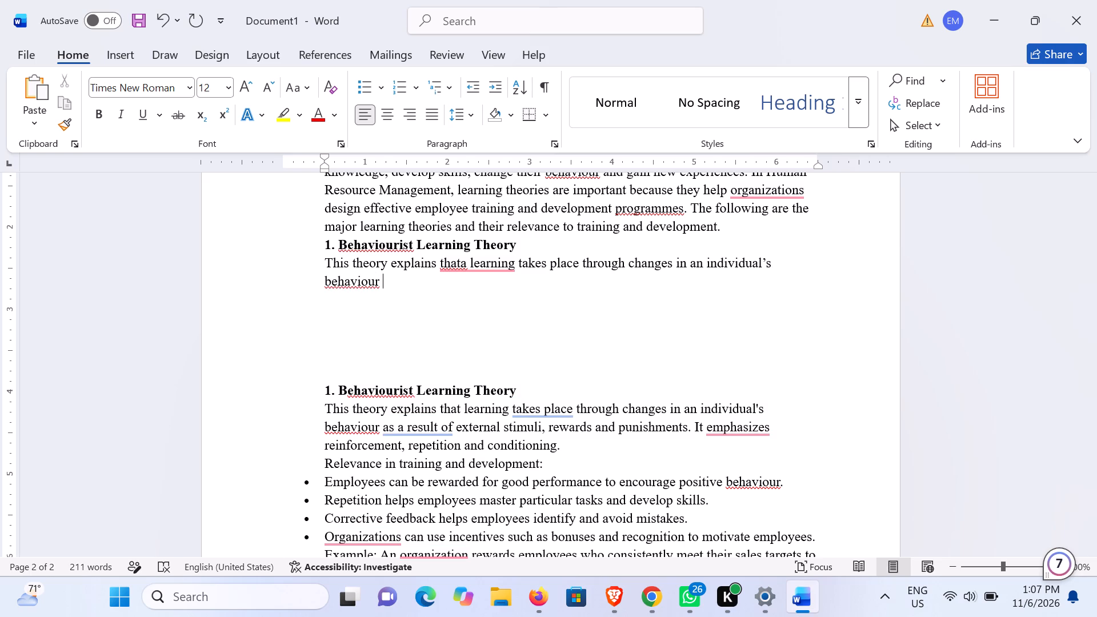
# Extend the opening sentence with "as a result of external stimuli".
pyautogui.write('asa')
pyautogui.press('BackSpace')
pyautogui.press('space')
pyautogui.write('a result of')
pyautogui.press('space')
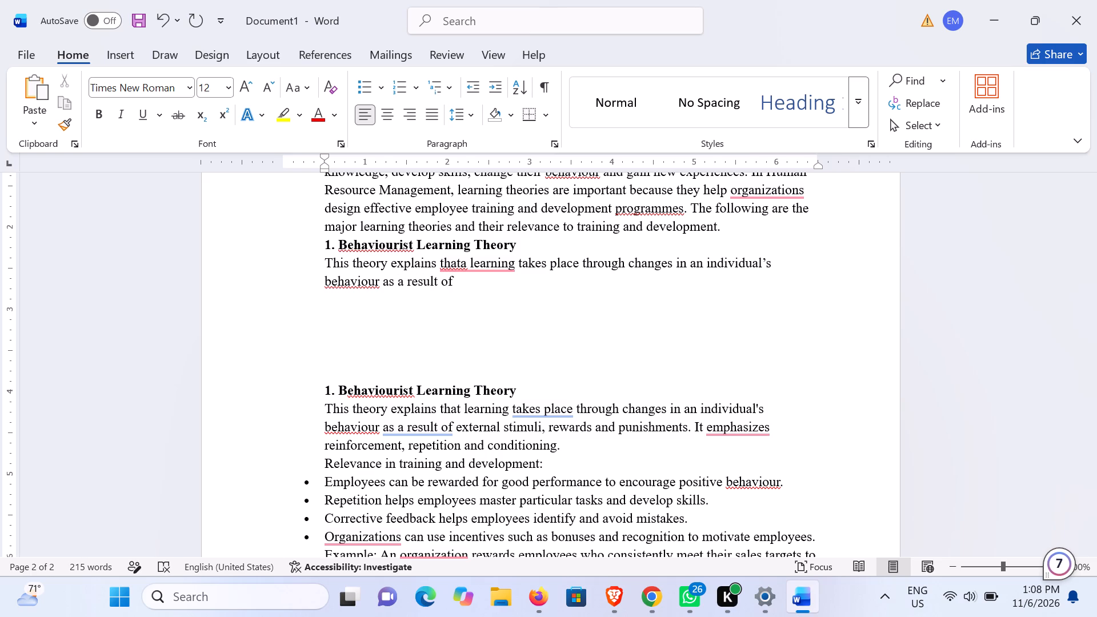
pyautogui.write('external stimuli')
pyautogui.press('space')
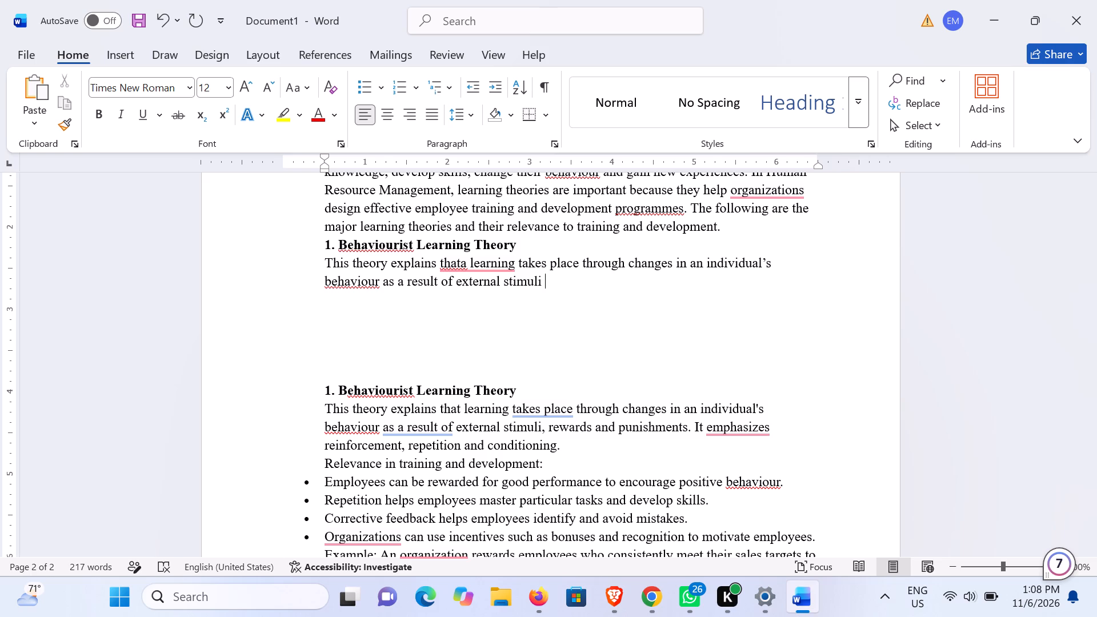
# Finish the opening sentence with ", rewards and punishments." after "external stimuli".
pyautogui.press('BackSpace')
pyautogui.write(', towars')
pyautogui.press('space')
pyautogui.press('BackSpace')
pyautogui.press('BackSpace')
pyautogui.write('ds')
pyautogui.press('space')
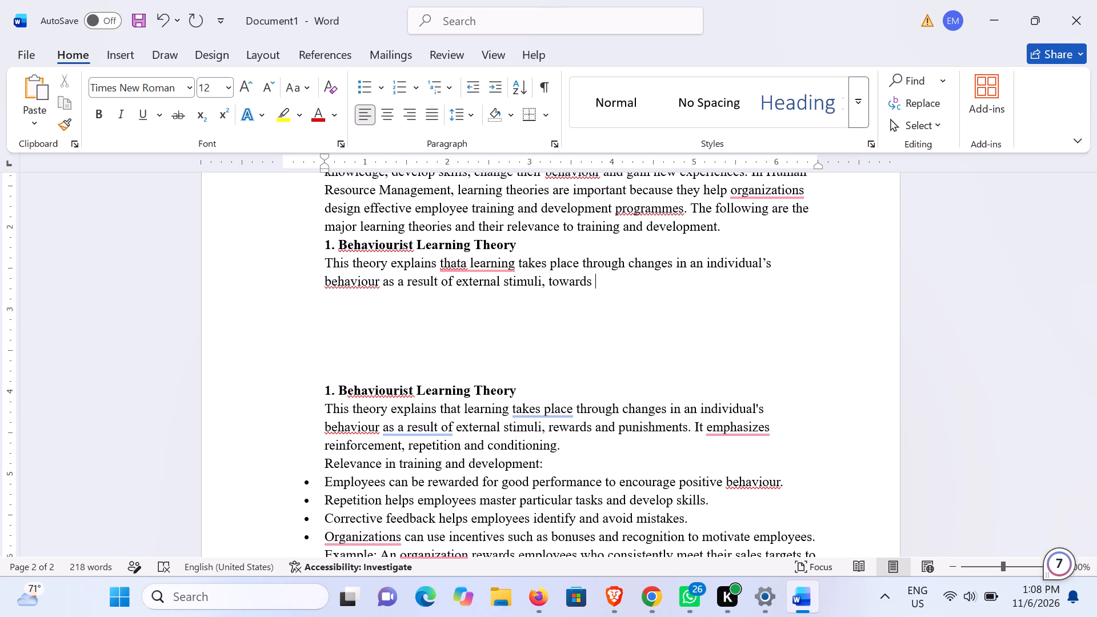
pyautogui.press('BackSpace')
pyautogui.press('BackSpace')
pyautogui.press('BackSpace')
pyautogui.press('BackSpace')
pyautogui.press('BackSpace')
pyautogui.press('BackSpace')
pyautogui.press('BackSpace')
pyautogui.press('BackSpace')
pyautogui.write('rewards')
pyautogui.press('space')
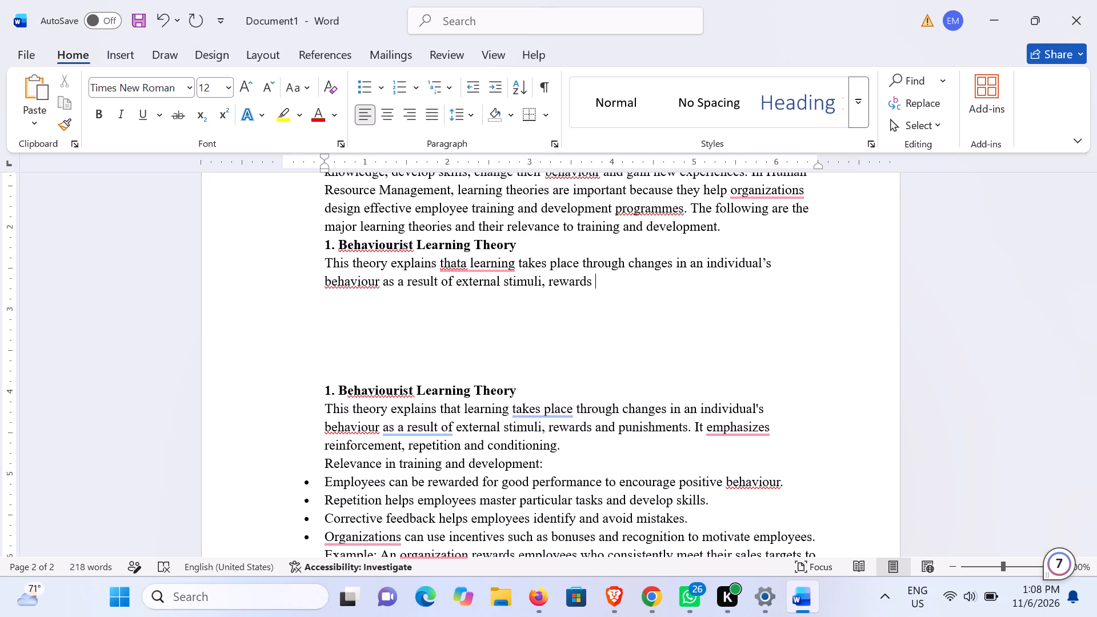
pyautogui.write('and punishments')
pyautogui.press('space')
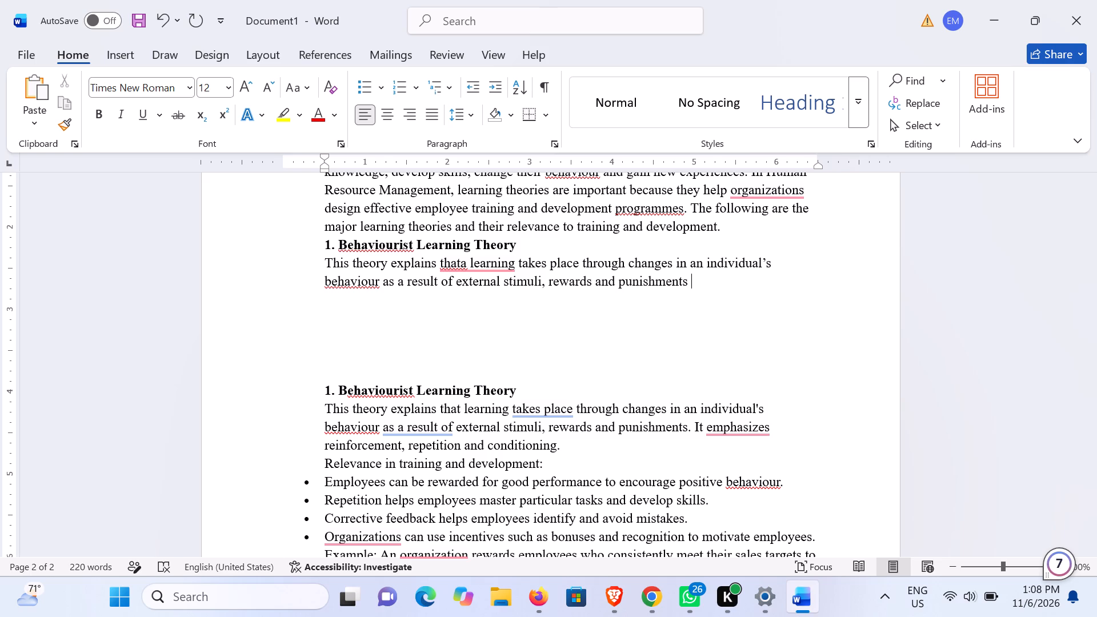
pyautogui.press('BackSpace')
pyautogui.press('.')
# Begin the paragraph's second sentence with "It emphasizes reinforcement".
pyautogui.press('space')
pyautogui.press('i')
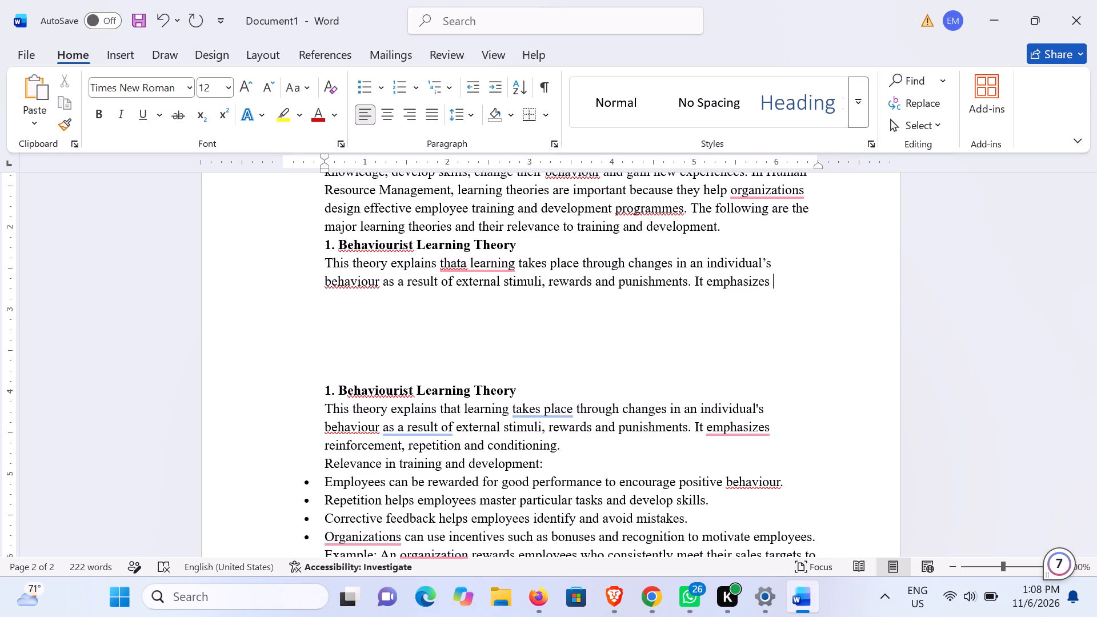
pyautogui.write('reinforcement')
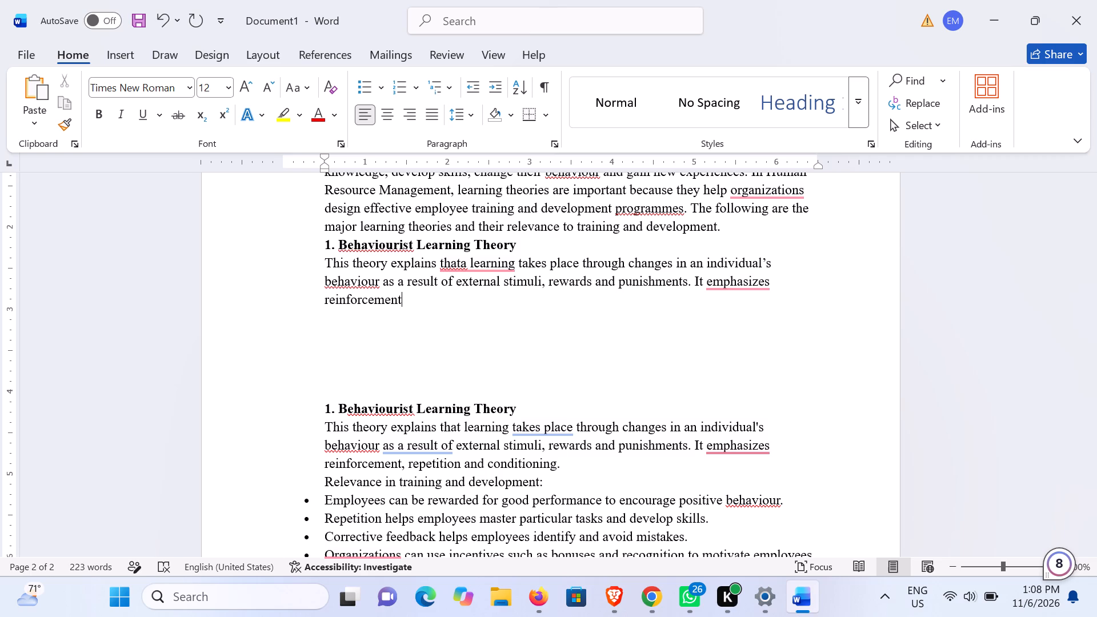
# Continue the paragraph's second sentence after "reinforcement" with ", repetition and conditioning".
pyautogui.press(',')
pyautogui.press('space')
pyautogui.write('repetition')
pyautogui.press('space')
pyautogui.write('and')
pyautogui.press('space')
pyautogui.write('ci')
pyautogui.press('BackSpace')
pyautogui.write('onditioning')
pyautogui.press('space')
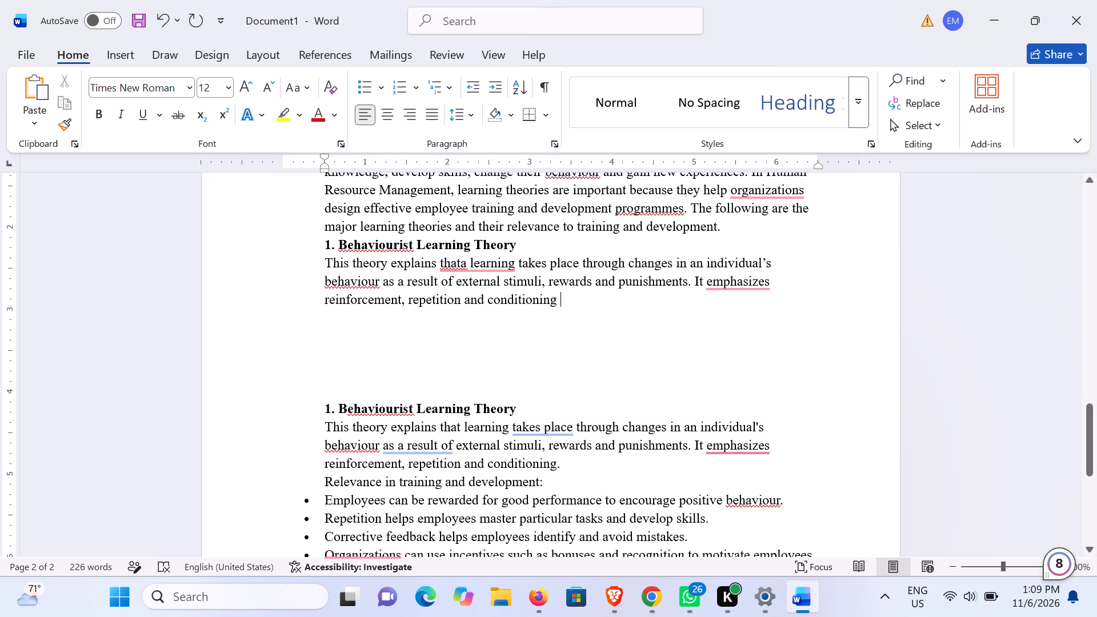
# Switch to the Instagram app and open its messages.
pyautogui.click(115, 602)
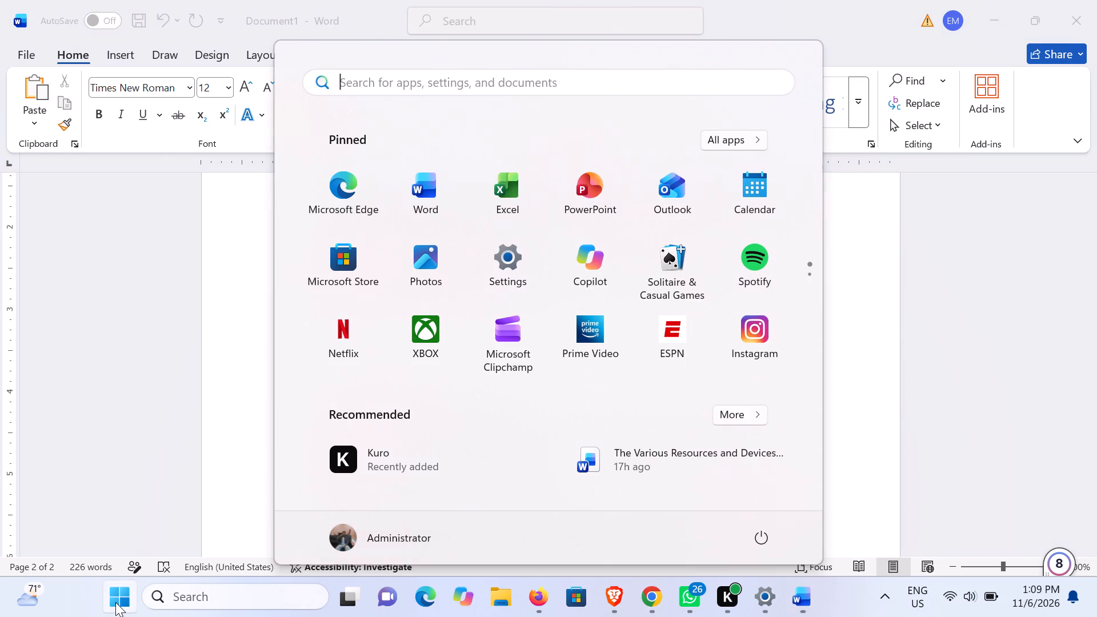
pyautogui.click(784, 350)
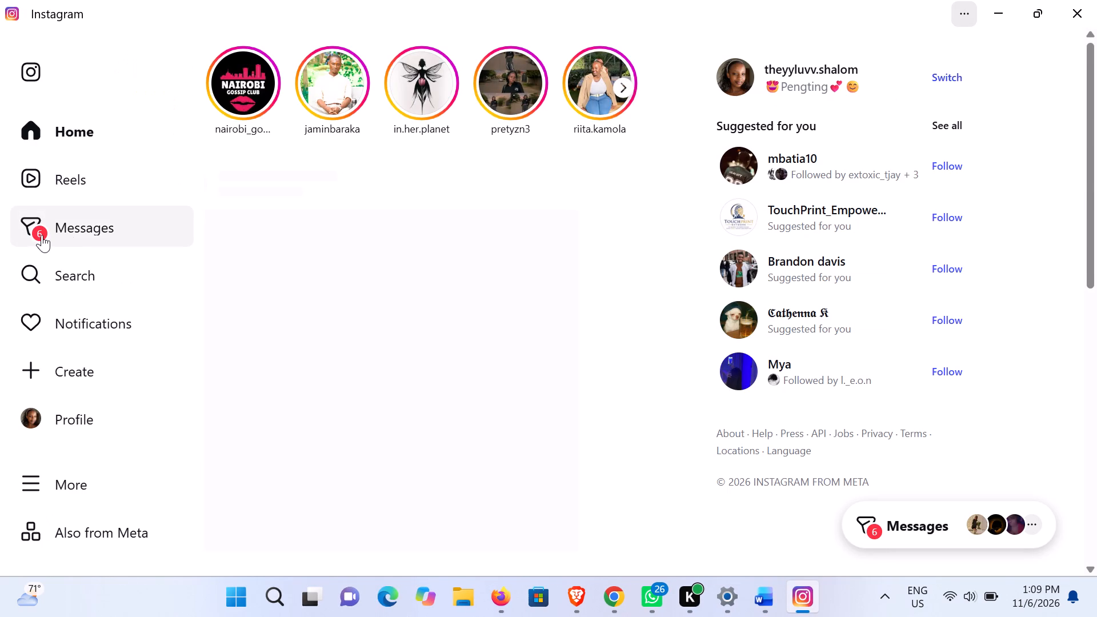
pyautogui.click(71, 230)
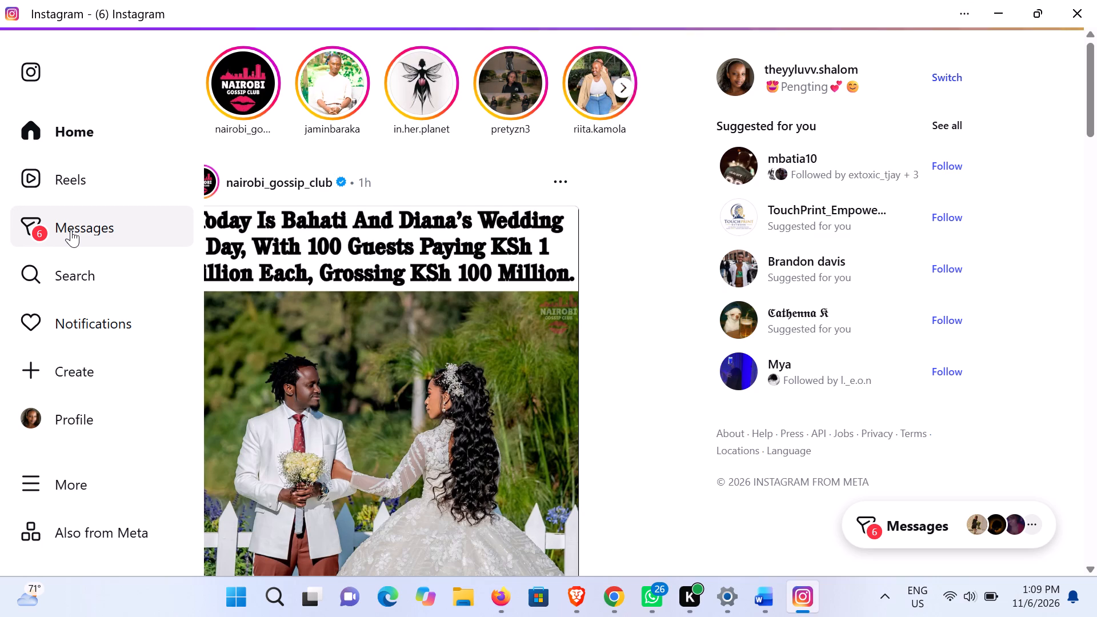